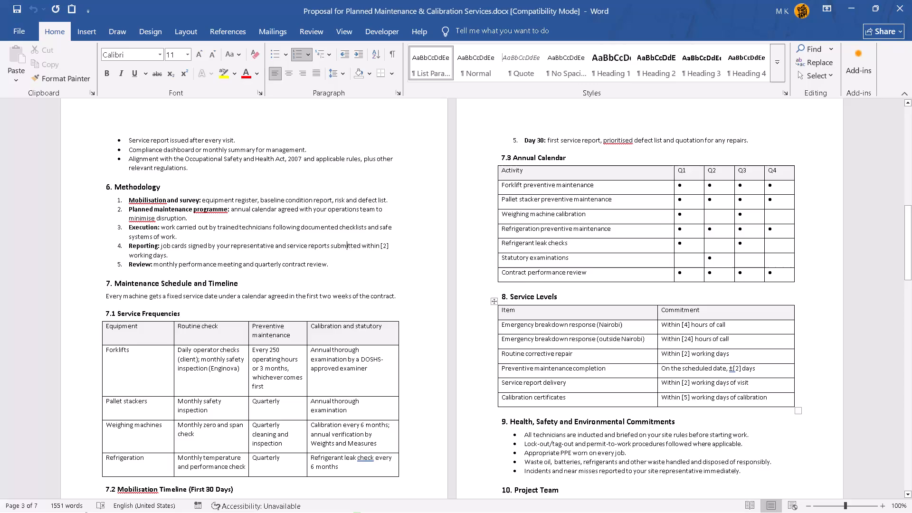
Set the whole document's text to Times New Roman, size 12.
key(ctrl+a)
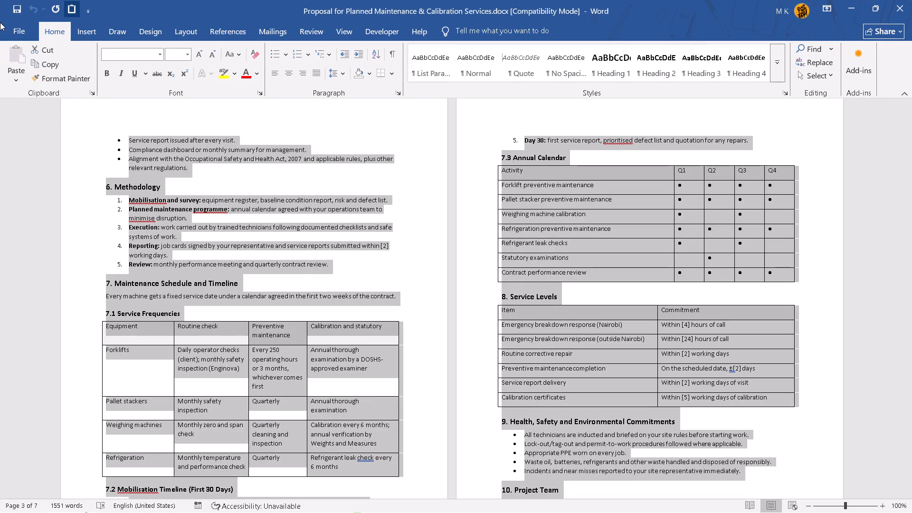
click(161, 56)
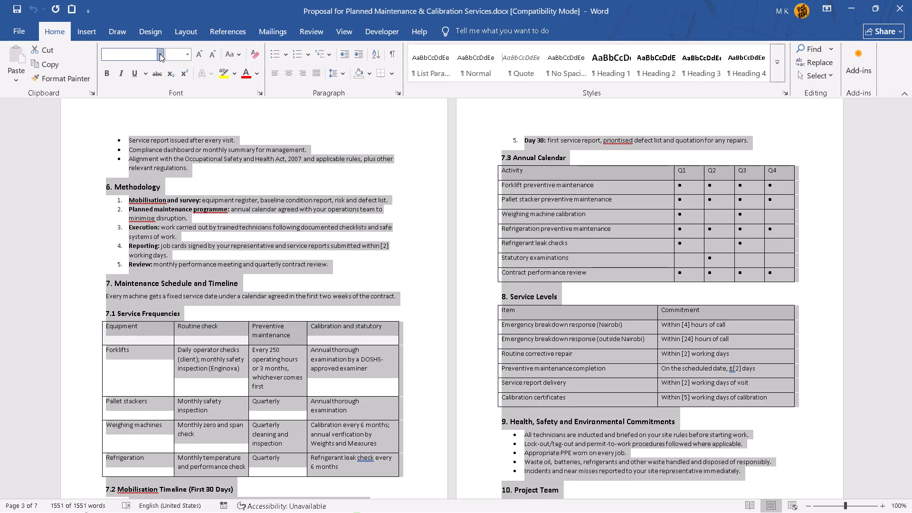
click(159, 54)
click(161, 56)
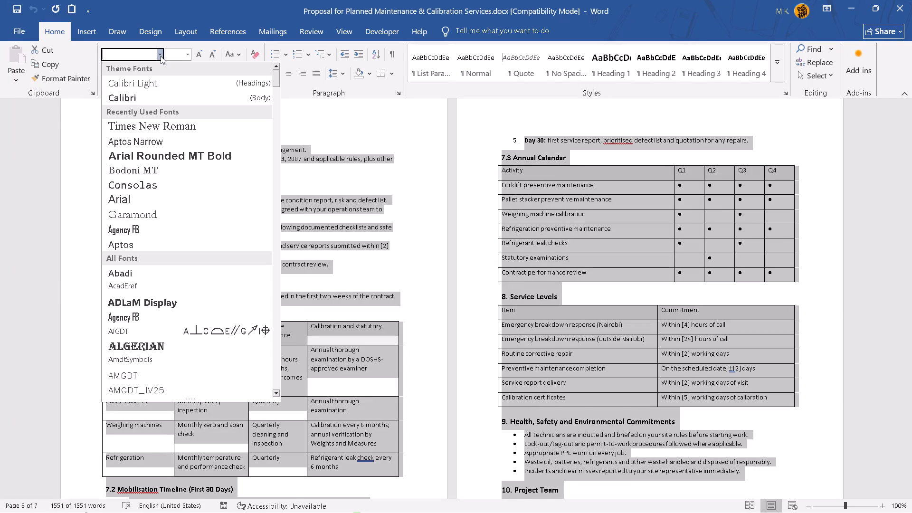
click(204, 129)
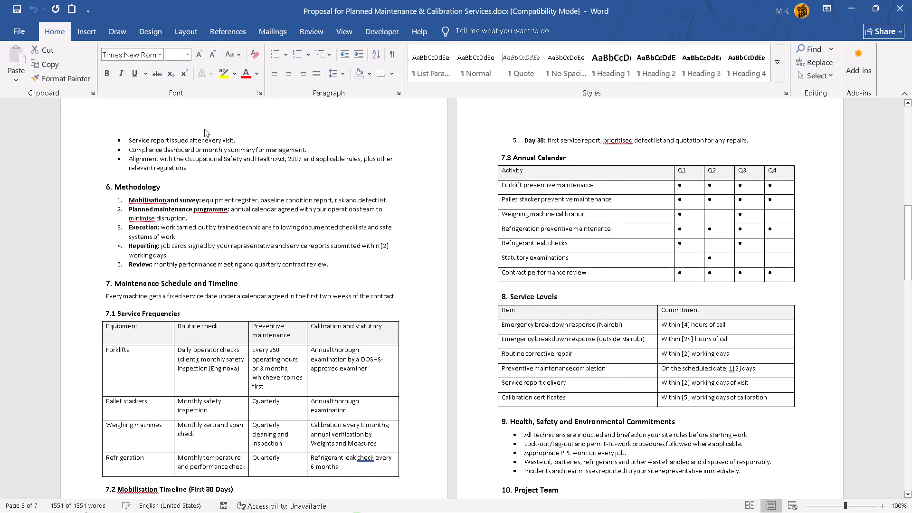
click(188, 56)
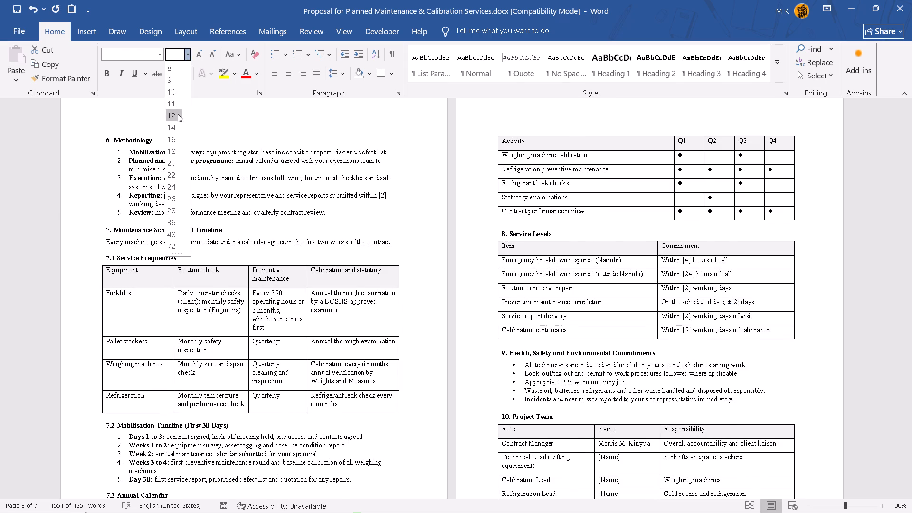
click(178, 114)
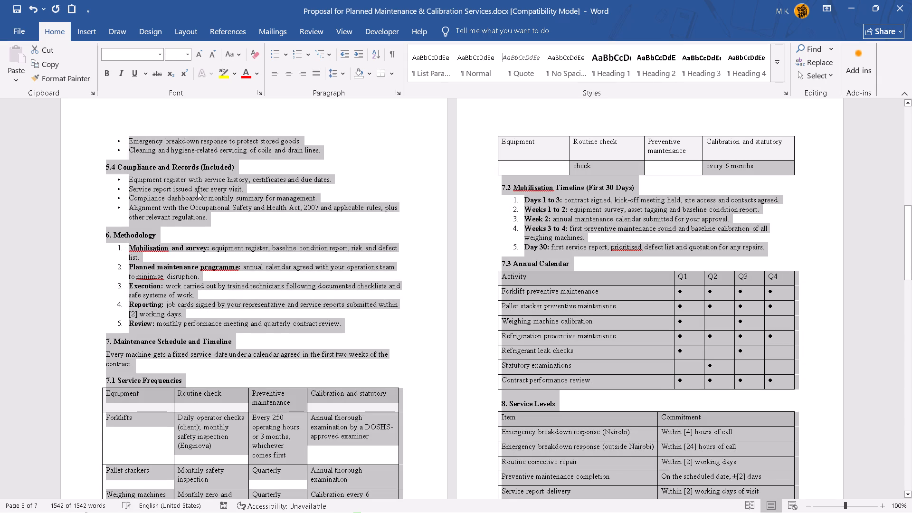
click(253, 232)
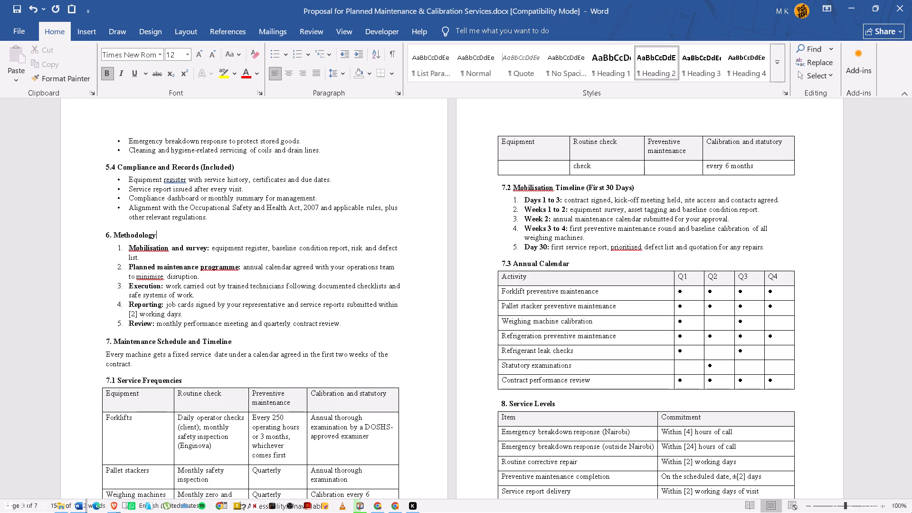
Center the title "Proposal for Planned Maintenance & Calibration Services" on the first page.
click(870, 444)
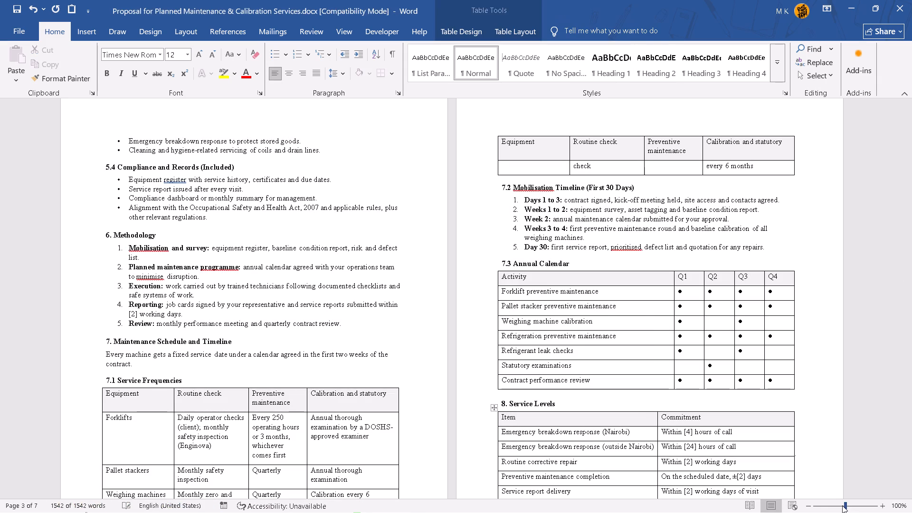
click(842, 505)
click(852, 506)
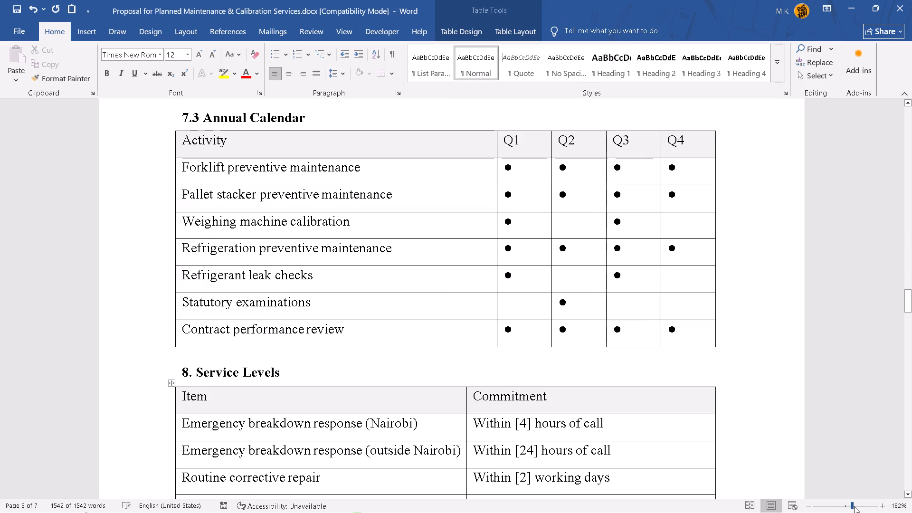
scroll(471, 147, up, 1)
scroll(473, 149, down, 1)
scroll(479, 159, up, 20)
scroll(479, 159, up, 10)
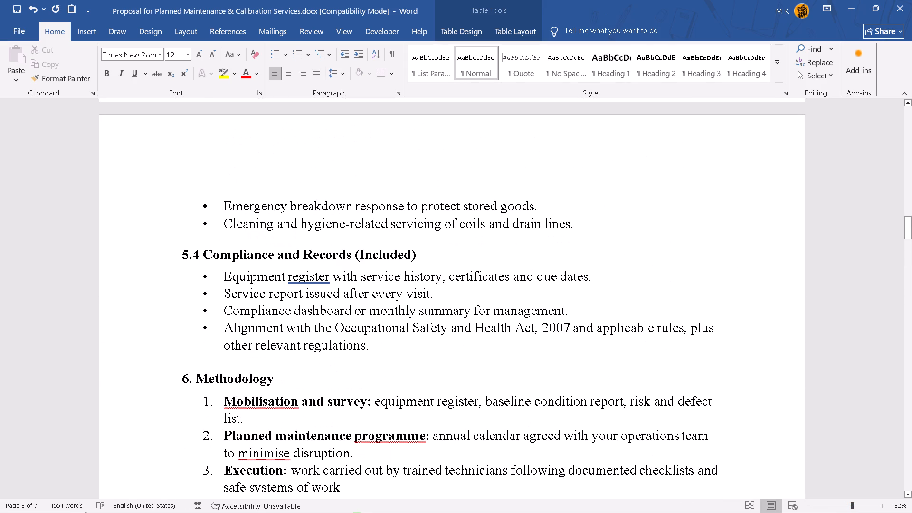
scroll(602, 216, up, 15)
scroll(581, 291, down, 1)
scroll(581, 291, up, 11)
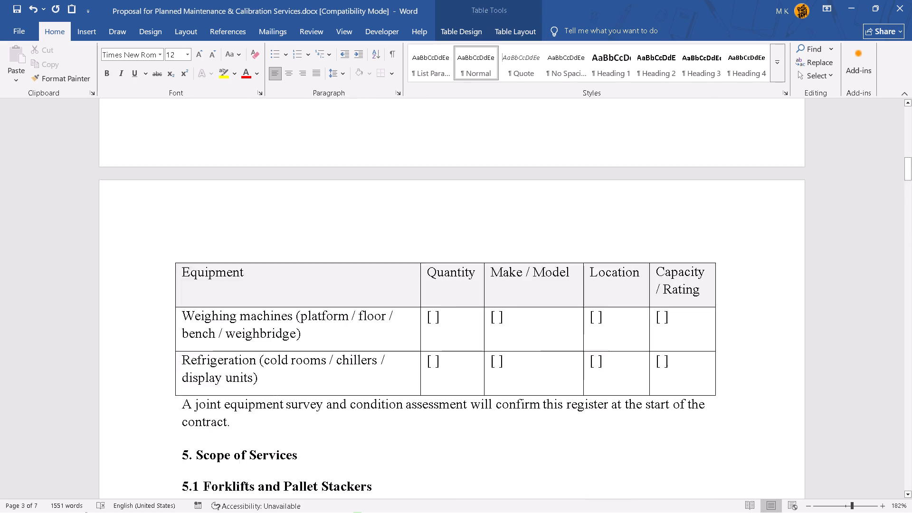
scroll(589, 288, up, 20)
scroll(589, 288, up, 8)
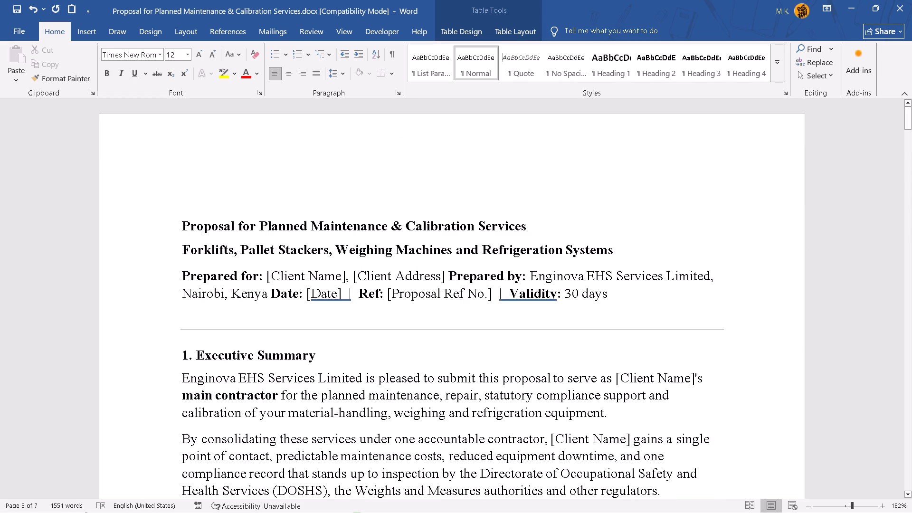
click(493, 227)
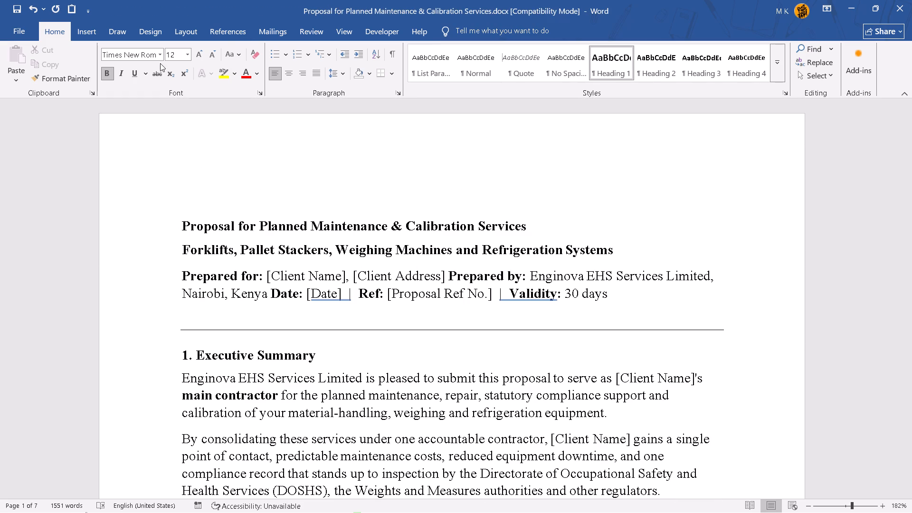
click(291, 74)
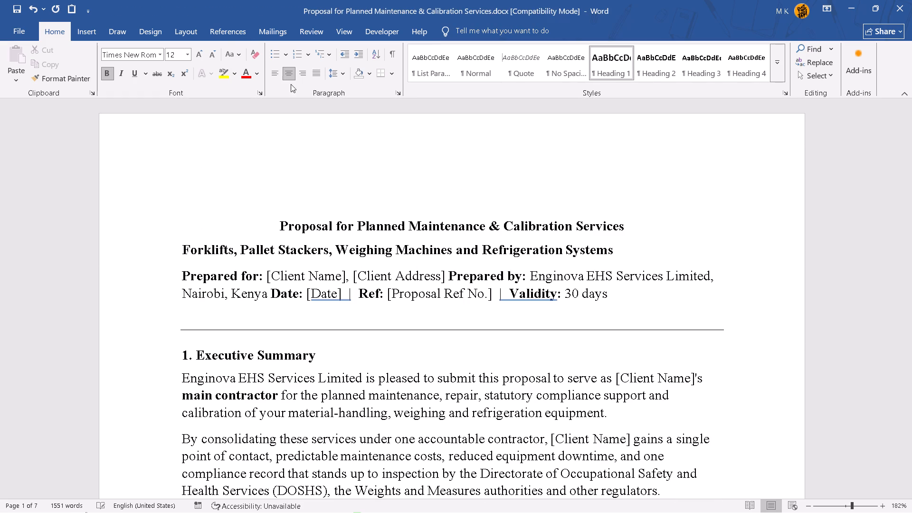
Remove the paragraph spacing before and after the proposal title.
click(363, 157)
triple_click(404, 227)
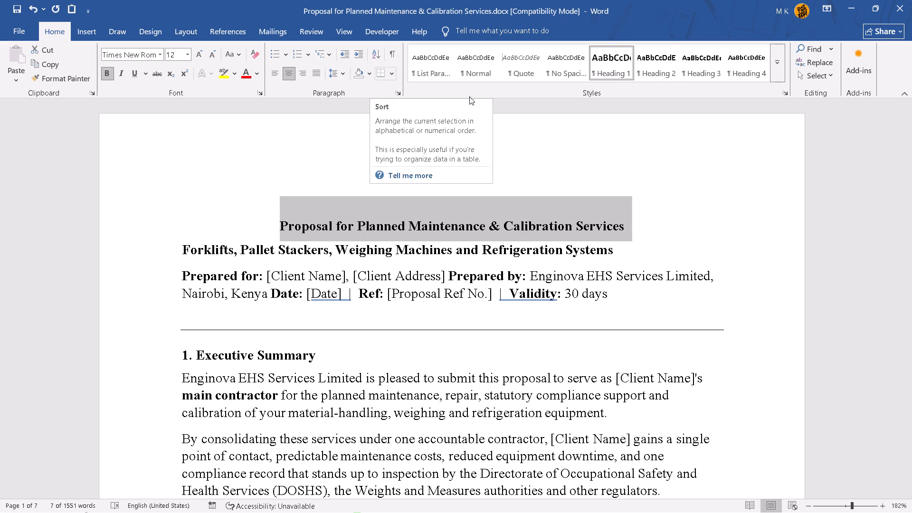
click(342, 73)
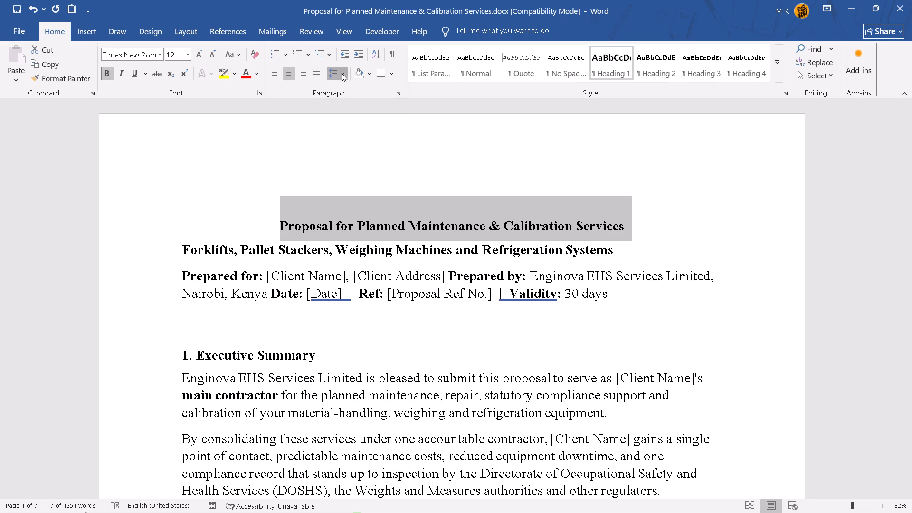
click(399, 187)
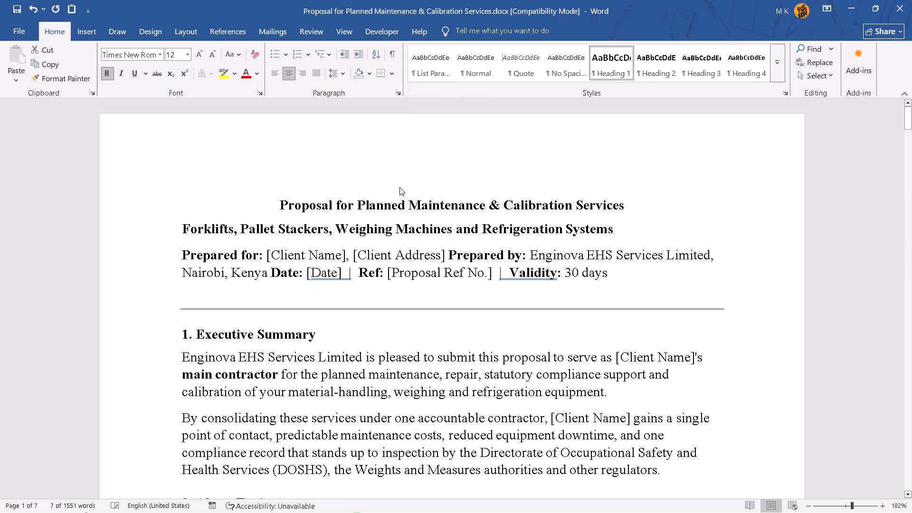
click(341, 72)
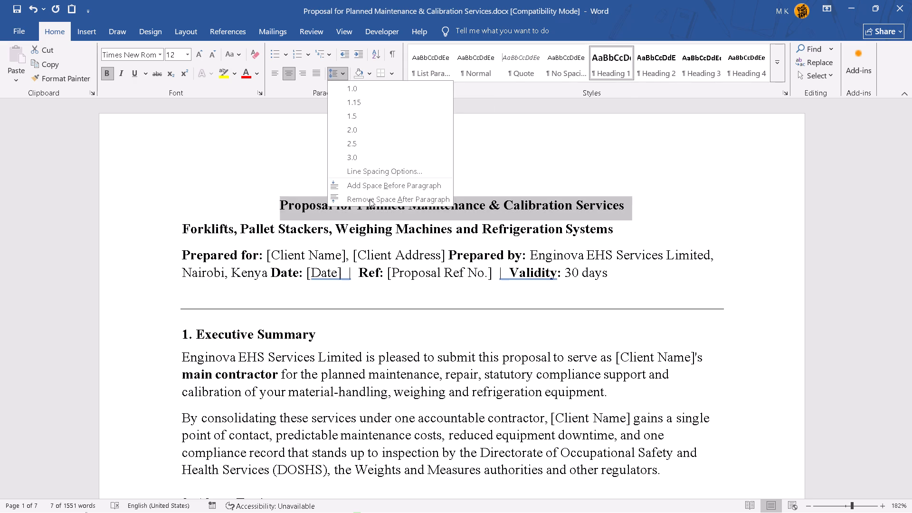
click(369, 199)
Set the proposal title's font size to 16.
click(371, 204)
triple_click(371, 204)
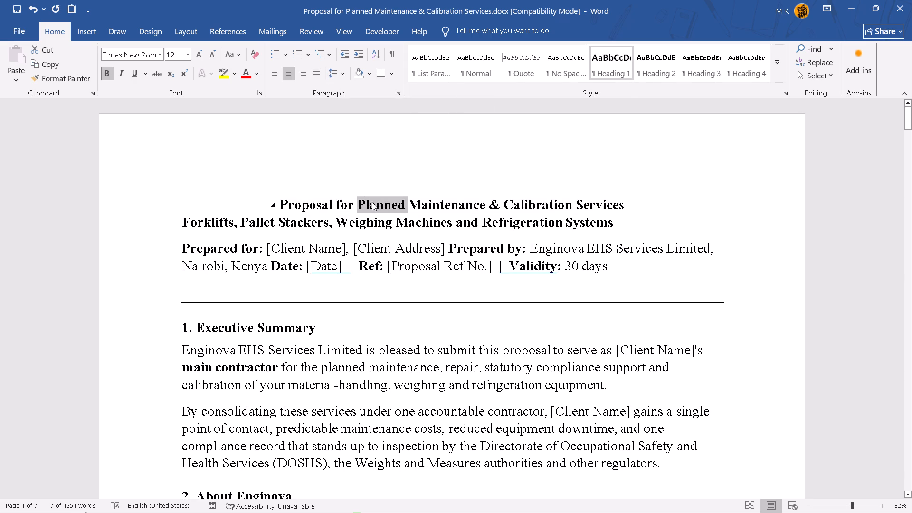
triple_click(372, 202)
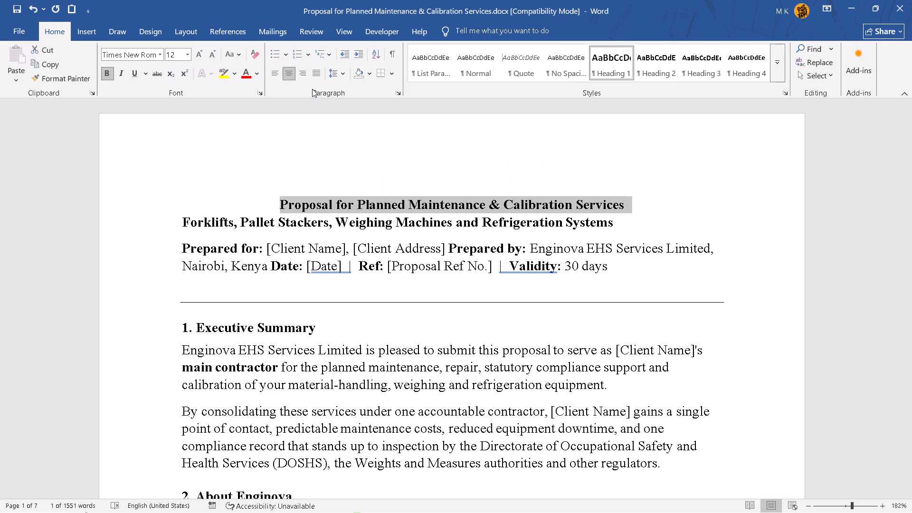
click(191, 55)
click(189, 55)
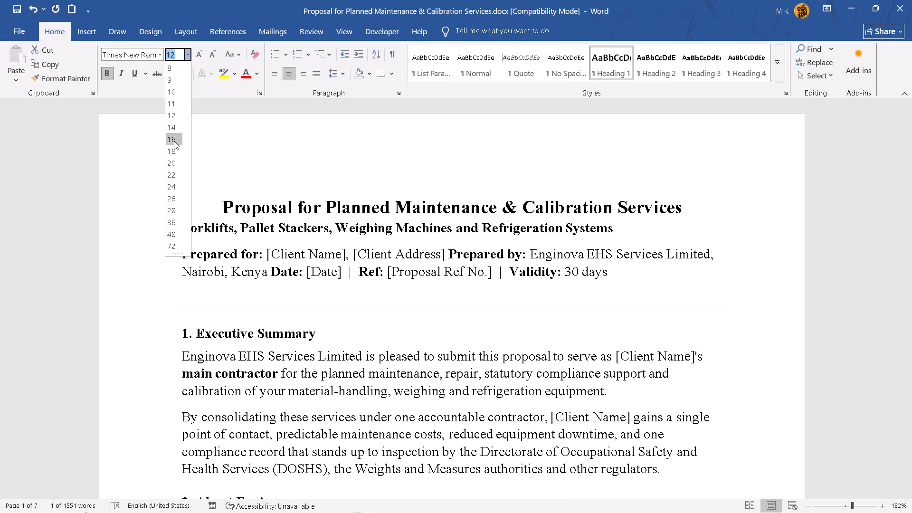
click(174, 141)
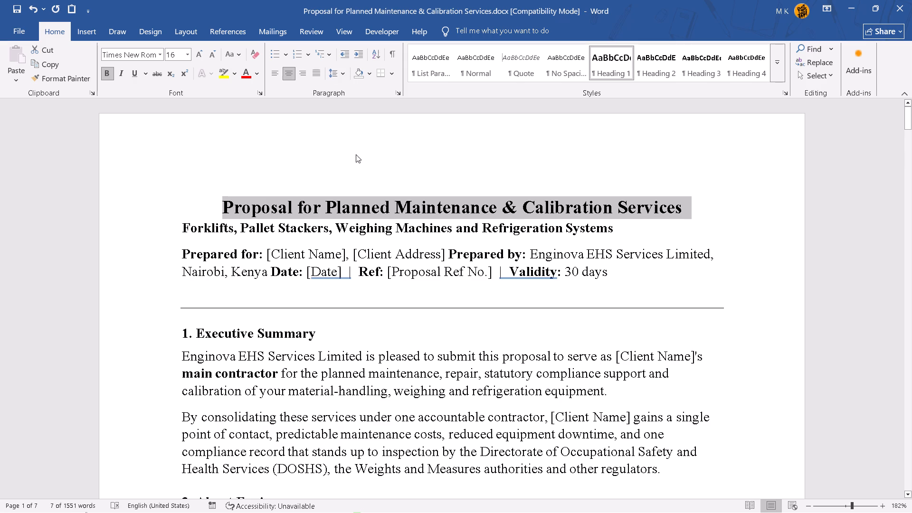
Set the whole document's line spacing to 2.0, with paragraph spacing of 0 pt before and 0 pt after.
key(ctrl+a)
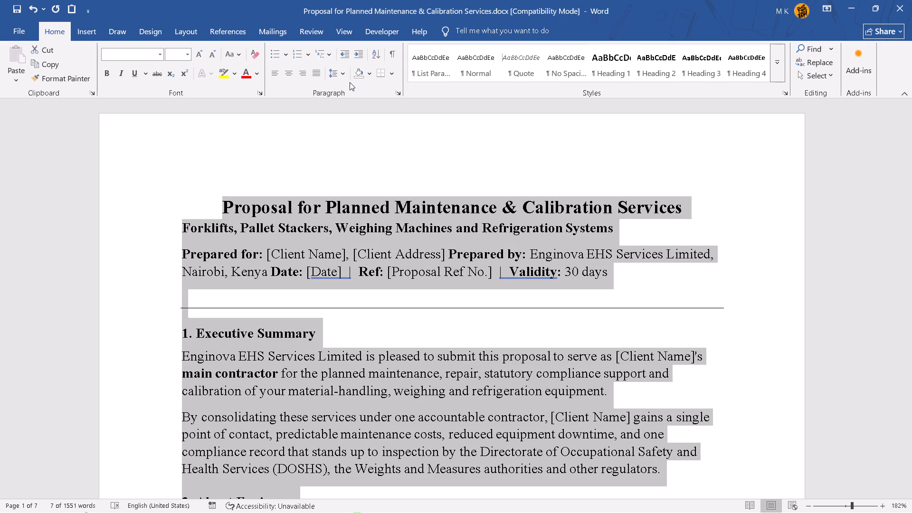
click(344, 72)
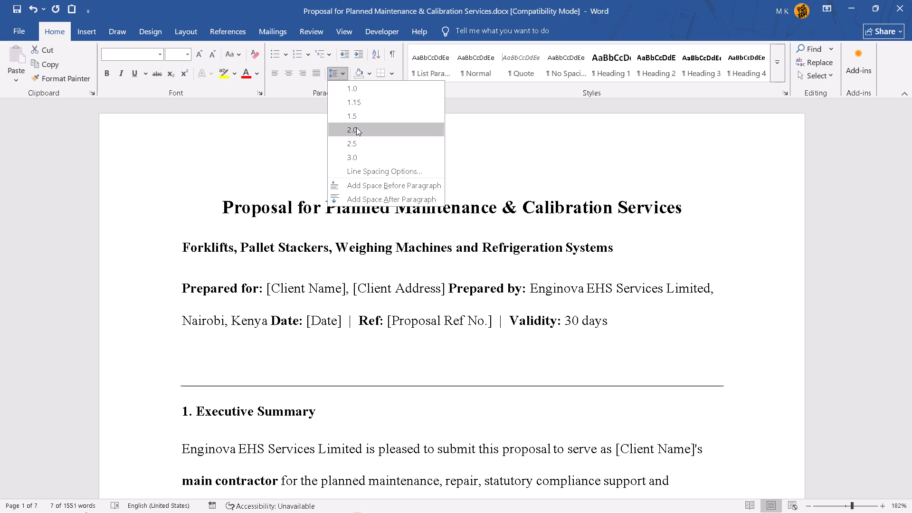
click(356, 127)
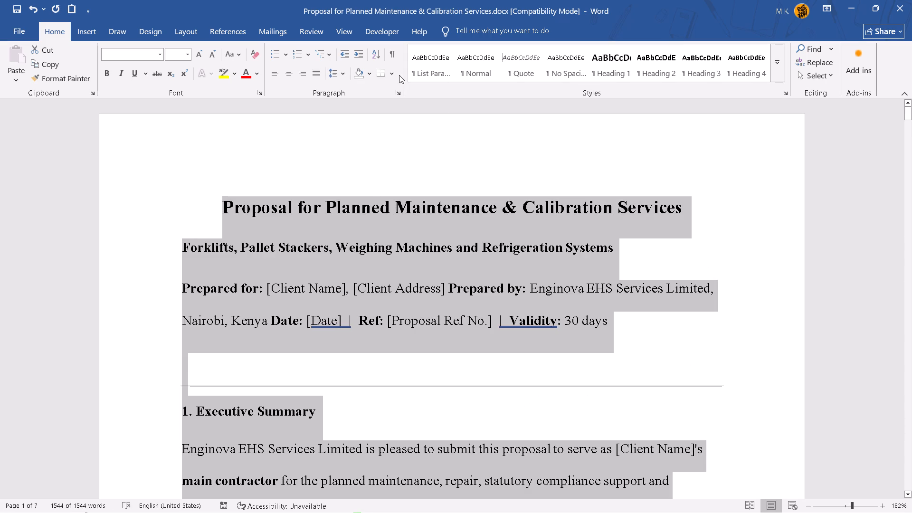
click(399, 92)
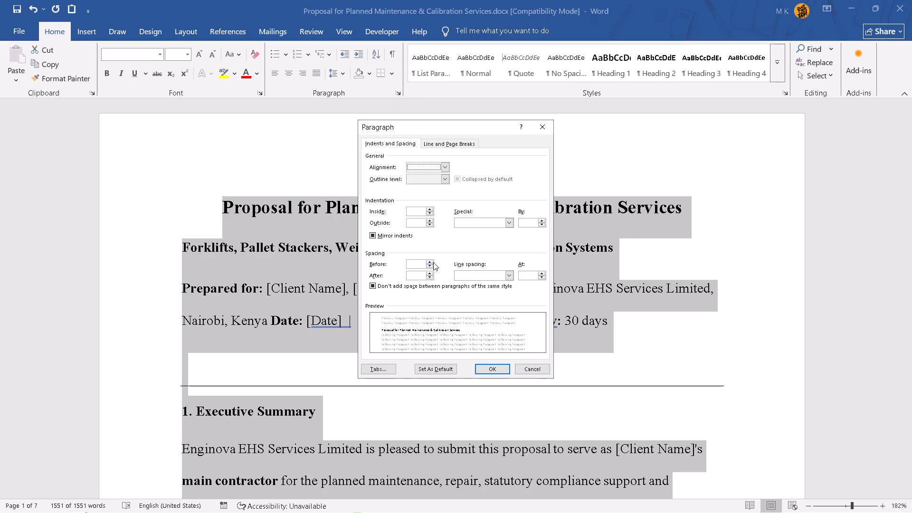
click(427, 261)
click(429, 271)
click(494, 368)
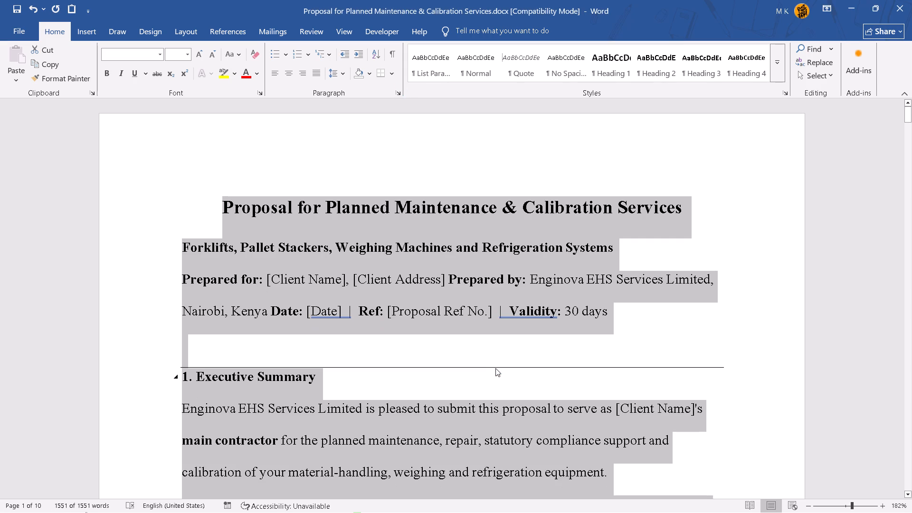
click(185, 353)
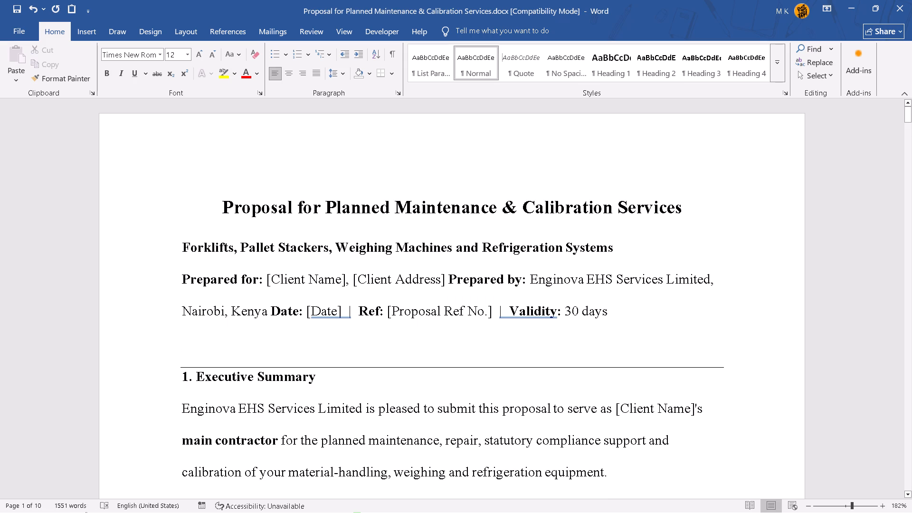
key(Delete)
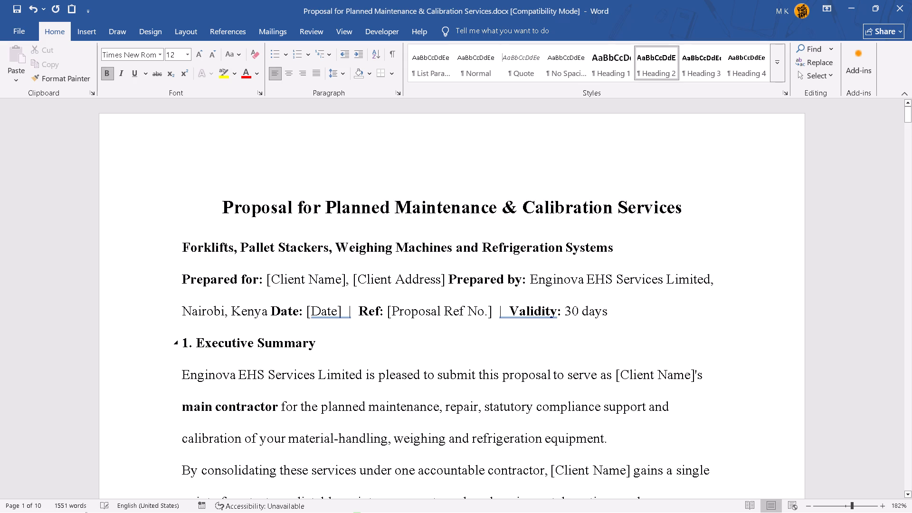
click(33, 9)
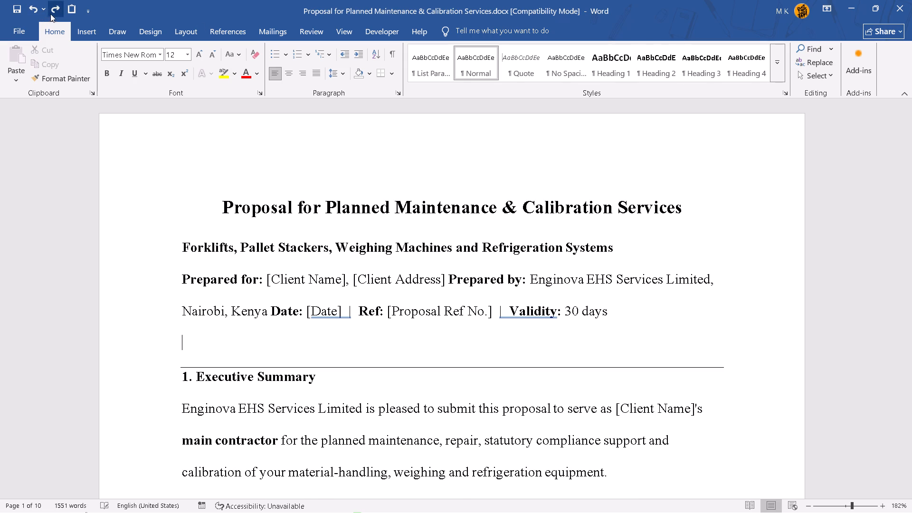
Delete the blank line and its horizontal rule above the "1. Executive Summary" heading.
click(183, 363)
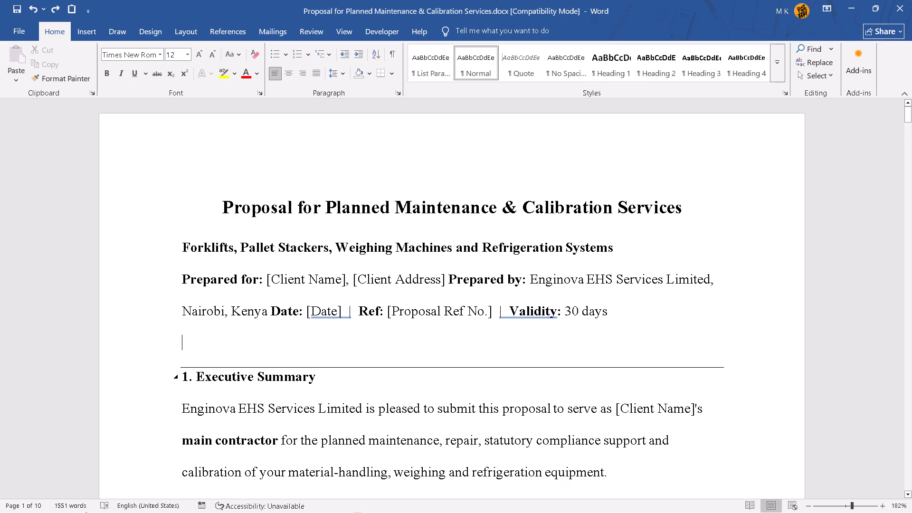
key(Delete)
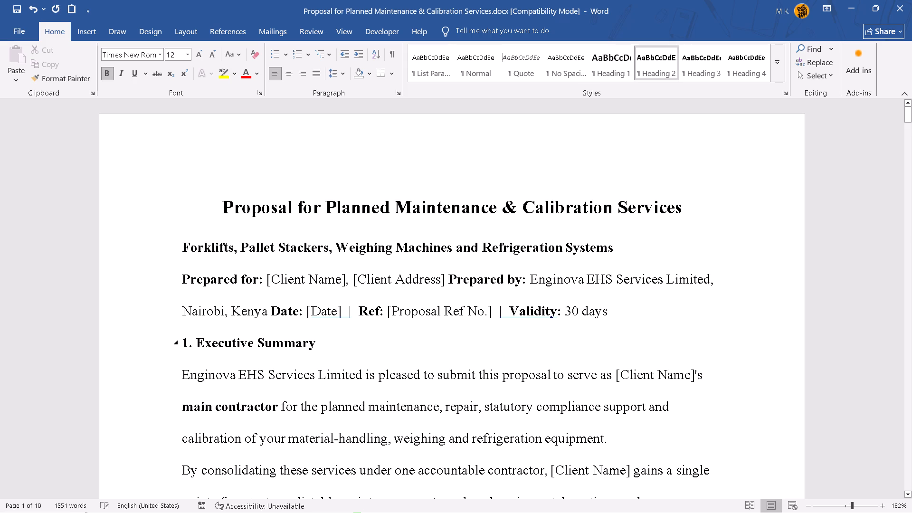
Delete the subtitle line "Forklifts, Pallet Stackers, Weighing Machines and Refrigeration Systems" below the title.
triple_click(346, 248)
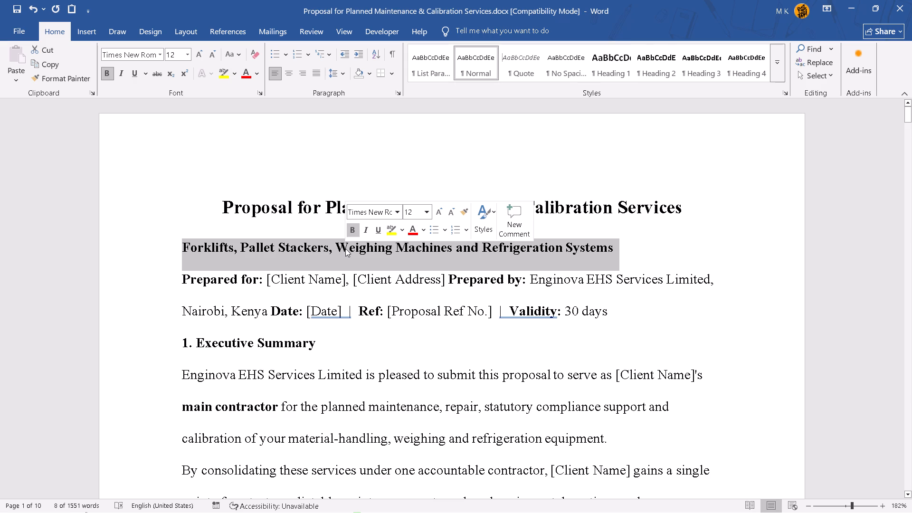
key(BackSpace)
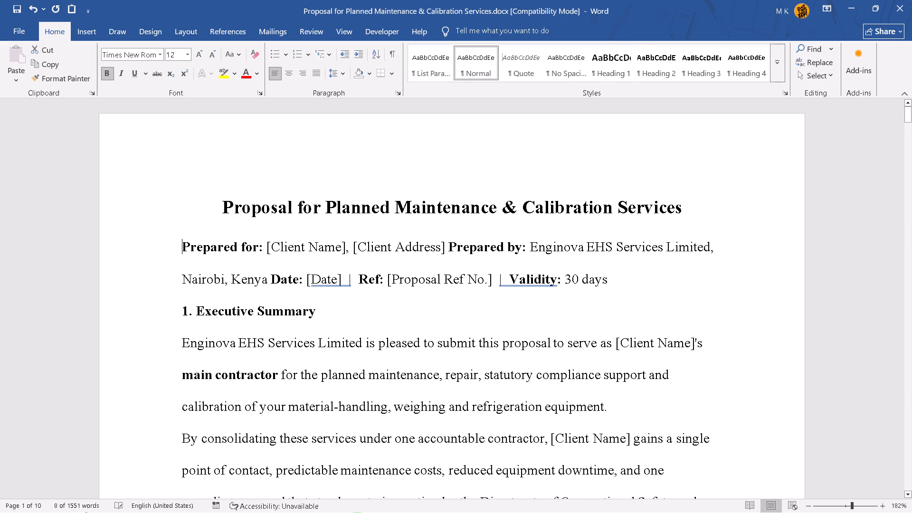
Replace all occurrences of "Client Name" with "Bwosi Limited" throughout the whole document.
click(347, 248)
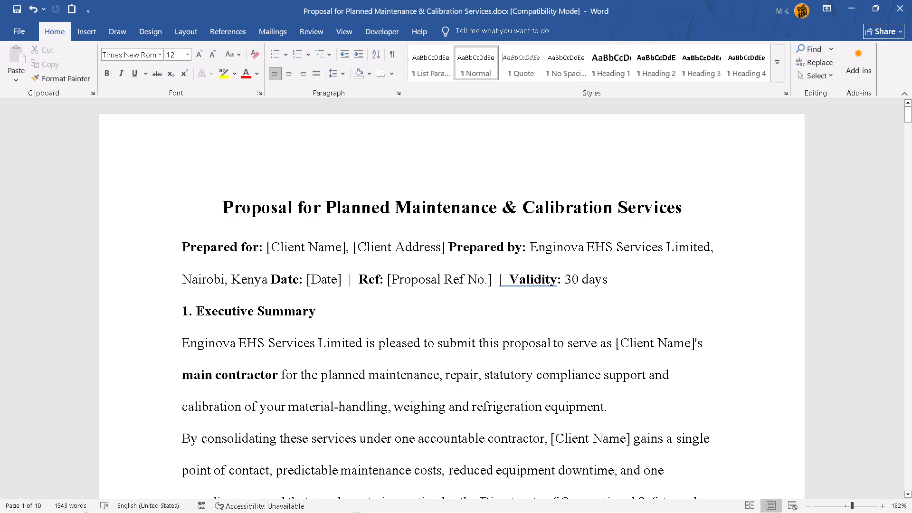
drag(273, 246, 351, 239)
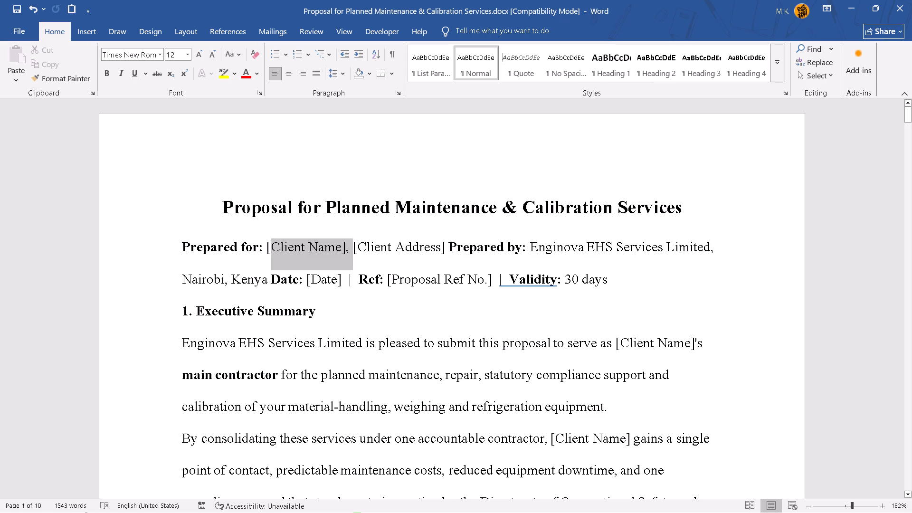
drag(351, 239, 340, 255)
right_click(308, 252)
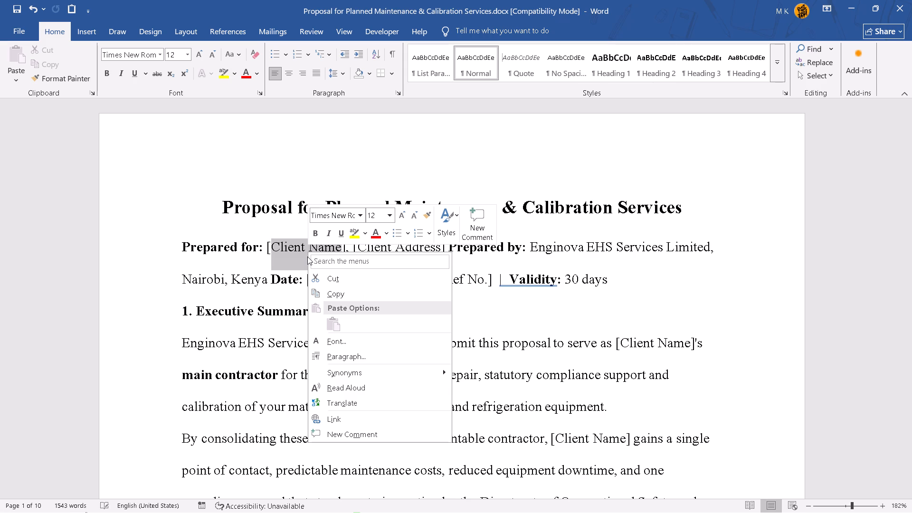
click(334, 301)
click(334, 294)
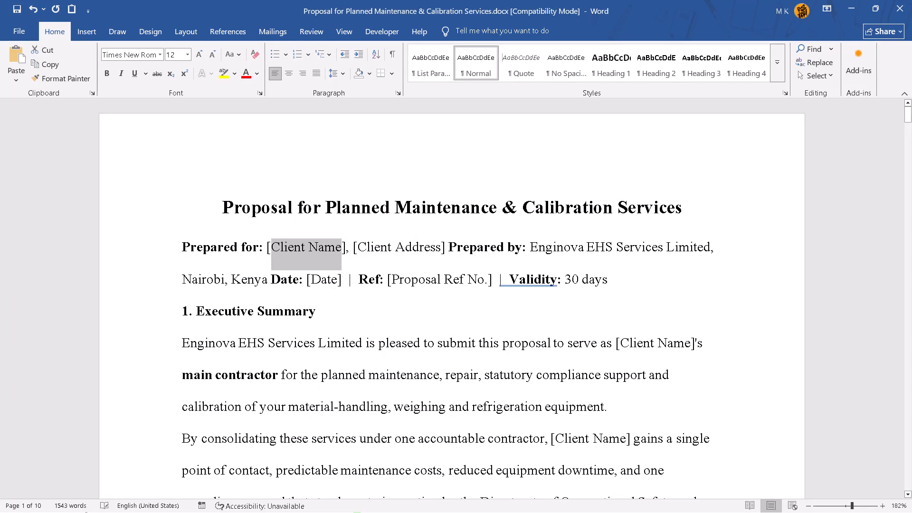
click(817, 57)
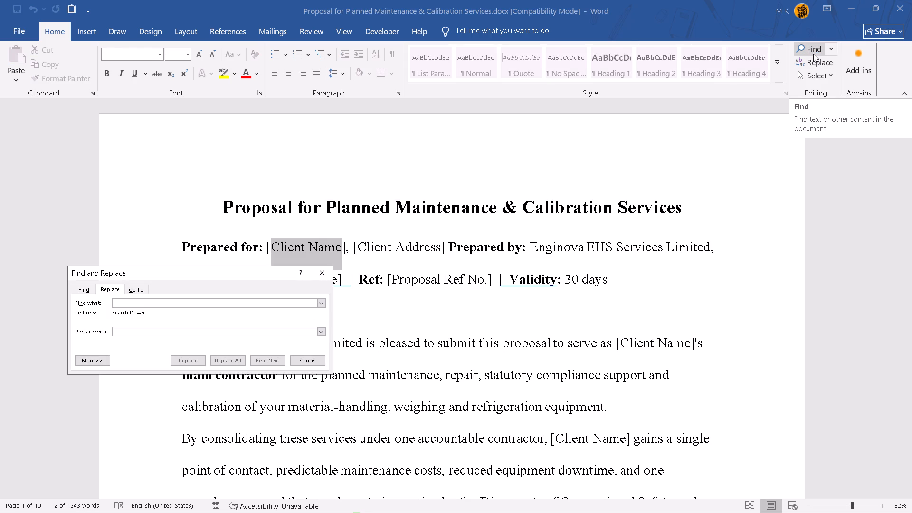
key(ctrl+v)
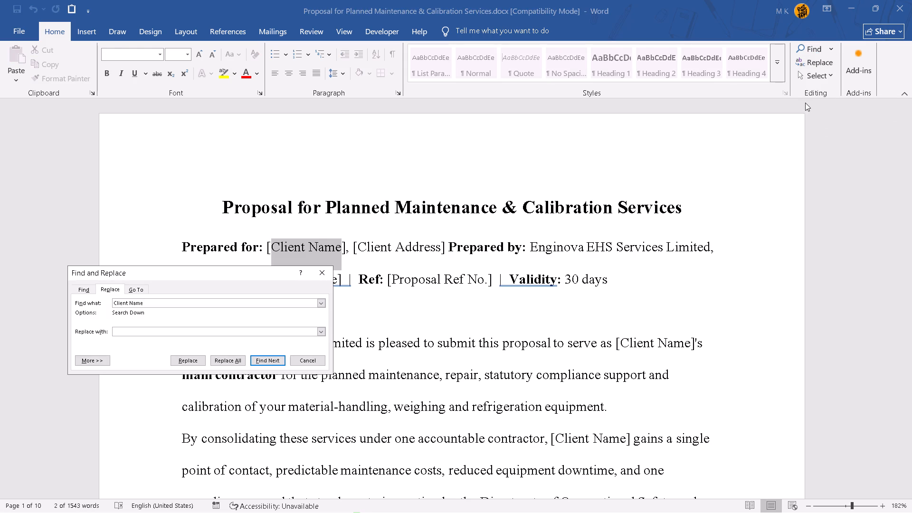
click(129, 326)
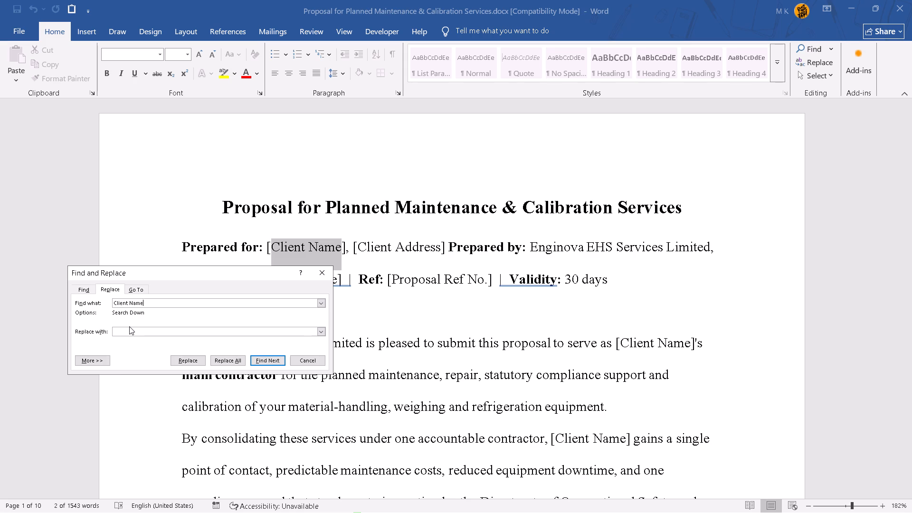
click(129, 327)
key(b)
key(w)
key(o)
text(si)
key(space)
key(l)
key(i)
key(m)
key(i)
key(t)
key(e)
key(d)
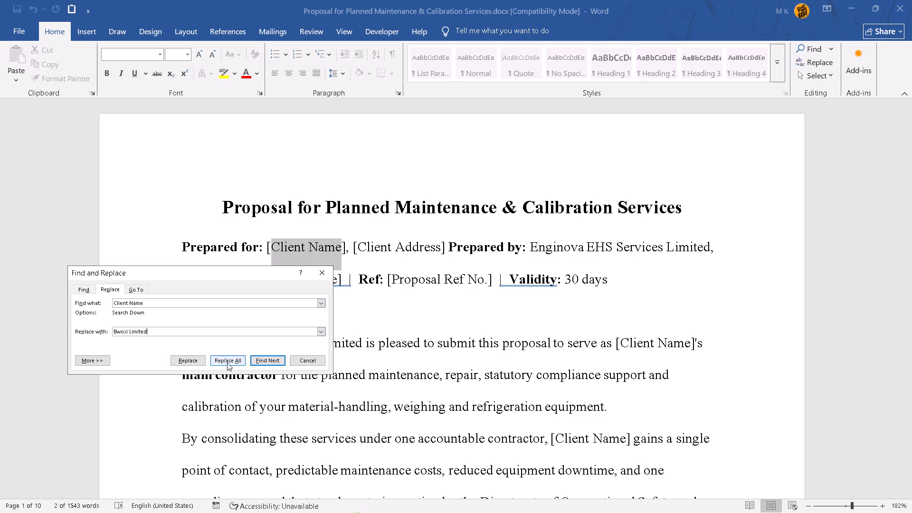
click(230, 357)
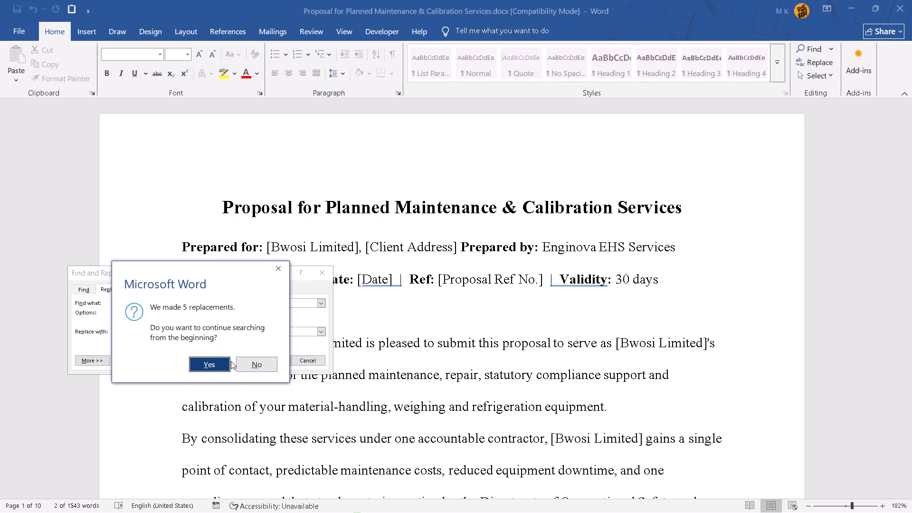
click(221, 366)
click(254, 354)
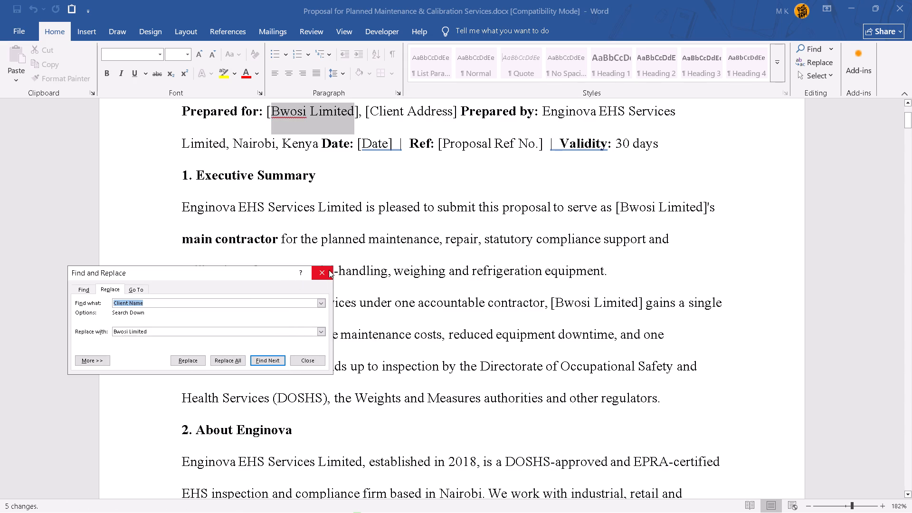
click(318, 271)
Split the details paragraph below the title so Prepared by, Date, Ref and Validity each start on their own line.
scroll(346, 323, up, 1)
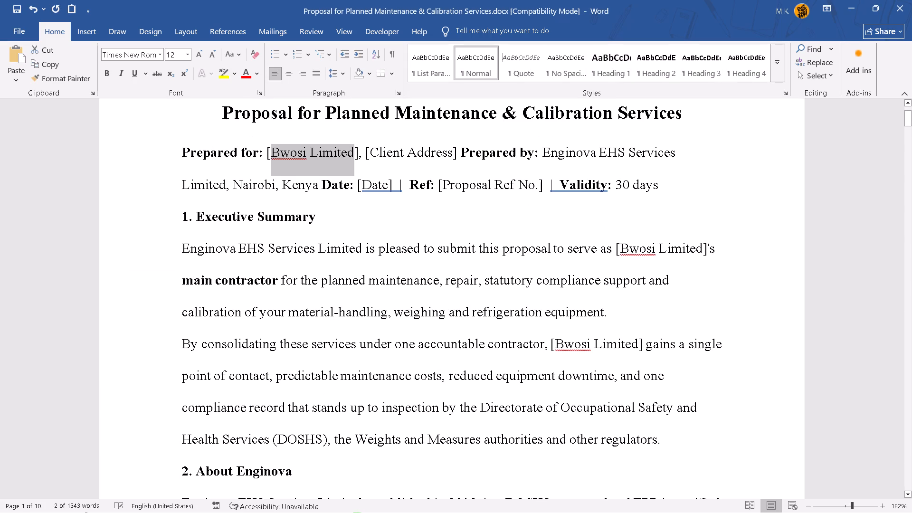
click(460, 152)
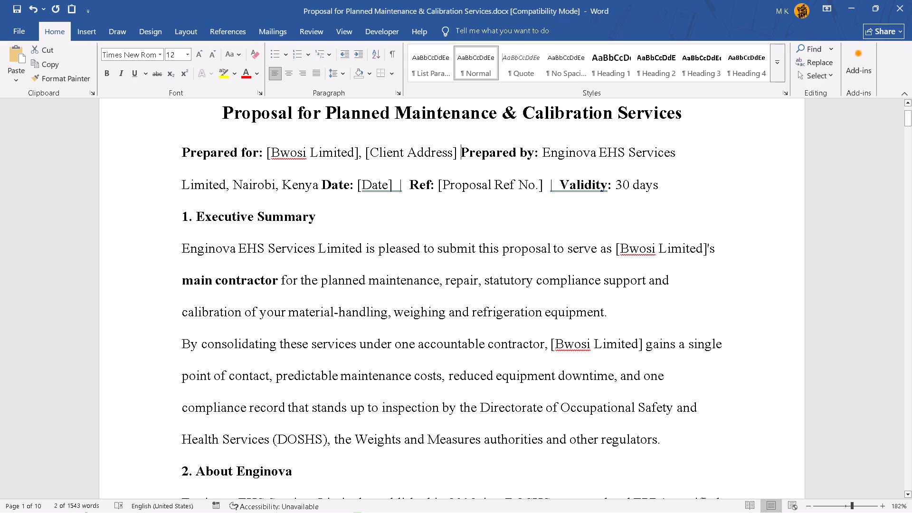
key(Return)
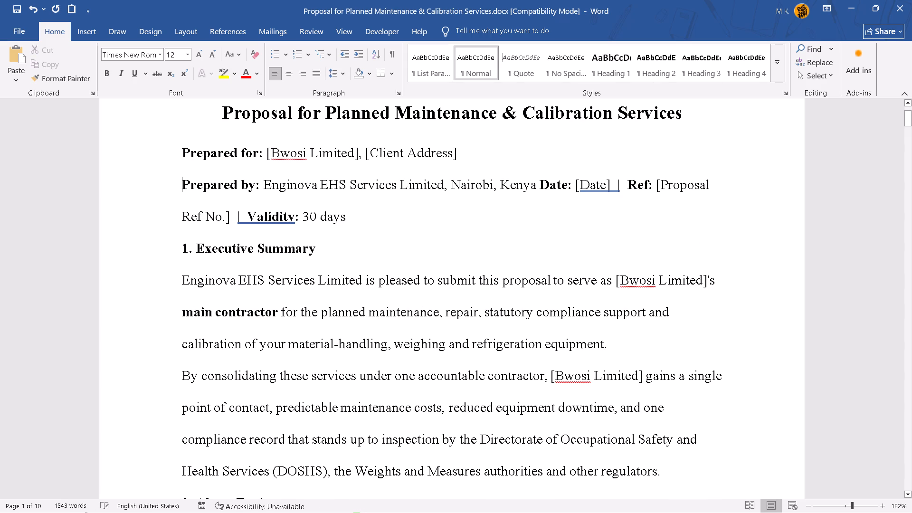
click(538, 182)
key(Return)
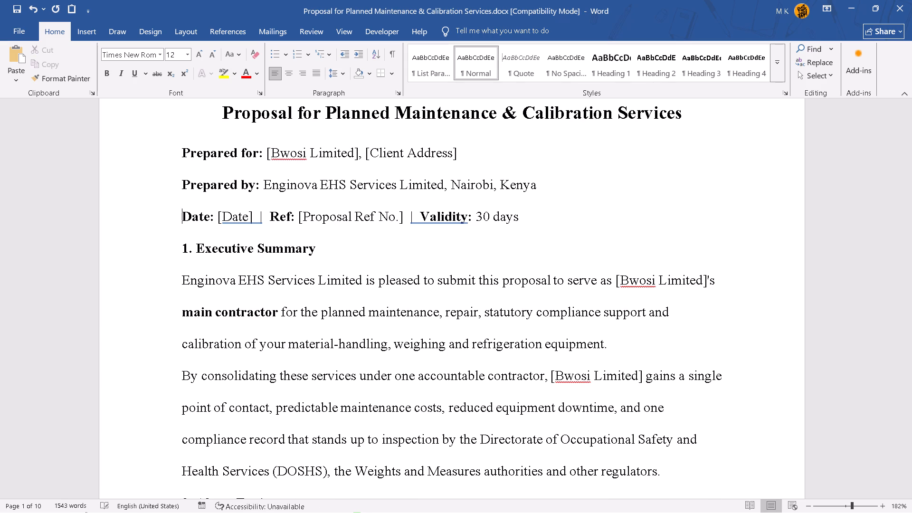
click(273, 211)
key(Return)
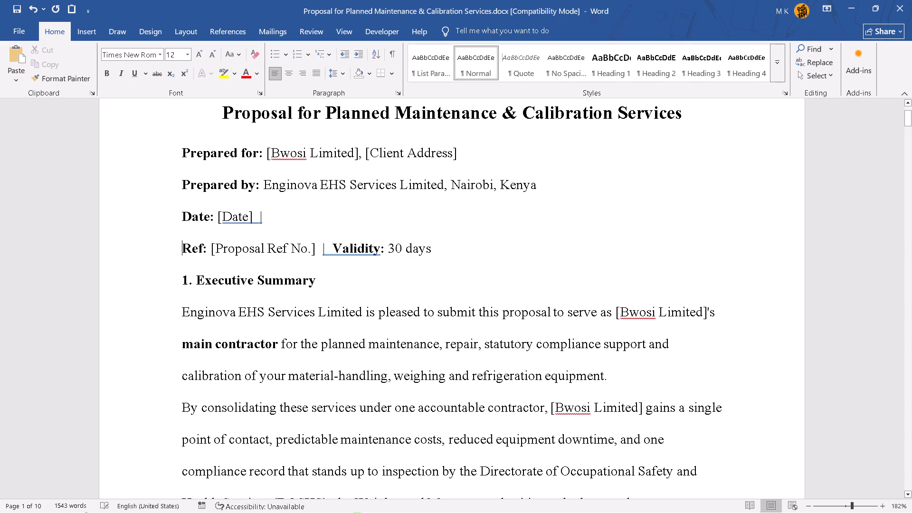
click(332, 247)
key(Return)
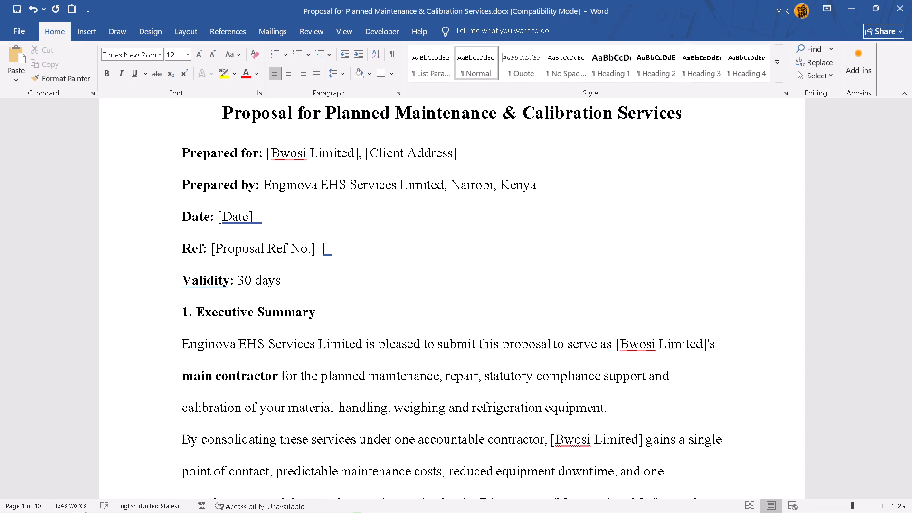
Delete the trailing vertical bars and extra spaces at the ends of the Ref and Date lines.
click(327, 248)
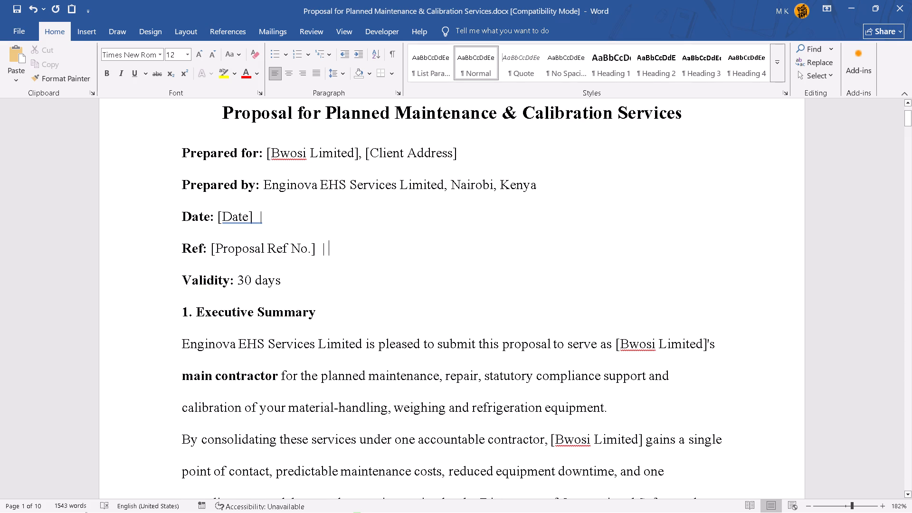
key(BackSpace)
key(BackSpace)
key(BackSpace)
key(BackSpace)
click(262, 216)
key(BackSpace)
key(BackSpace)
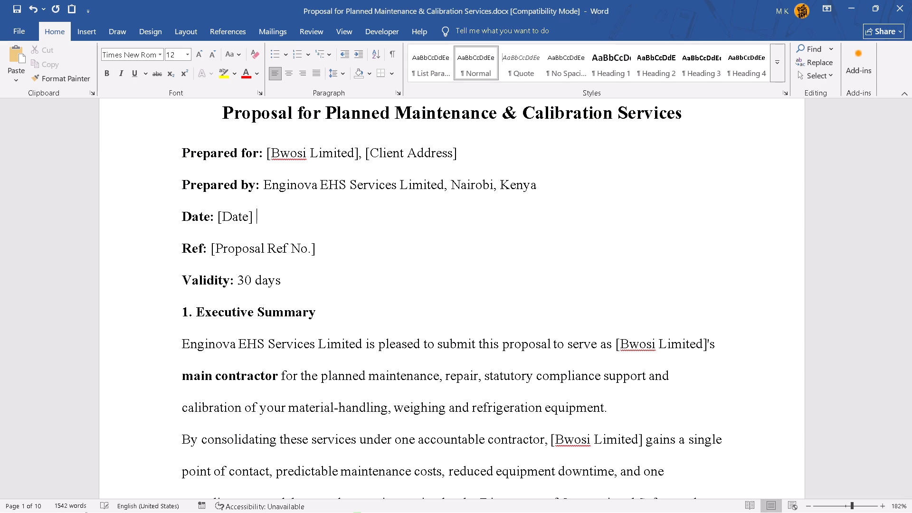
key(BackSpace)
Remove the square brackets around "Bwosi Limited" in the Prepared for line.
scroll(336, 262, up, 2)
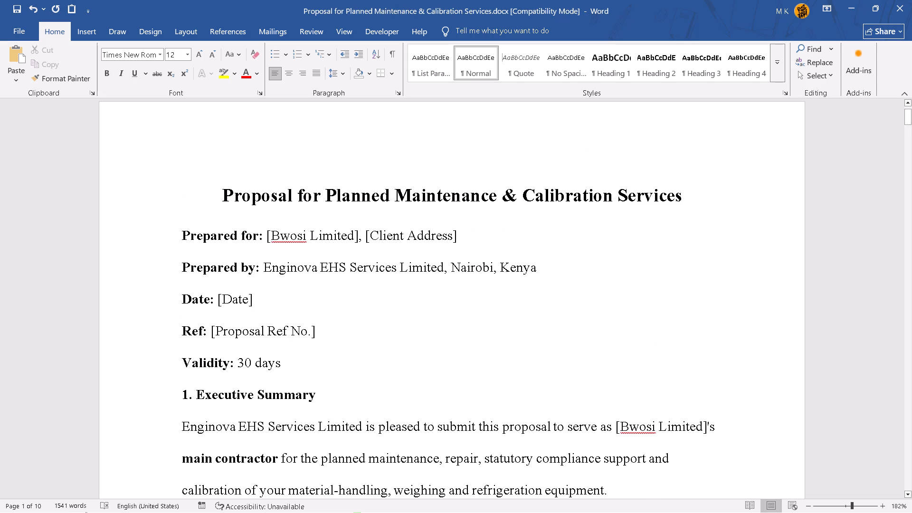
scroll(344, 262, down, 5)
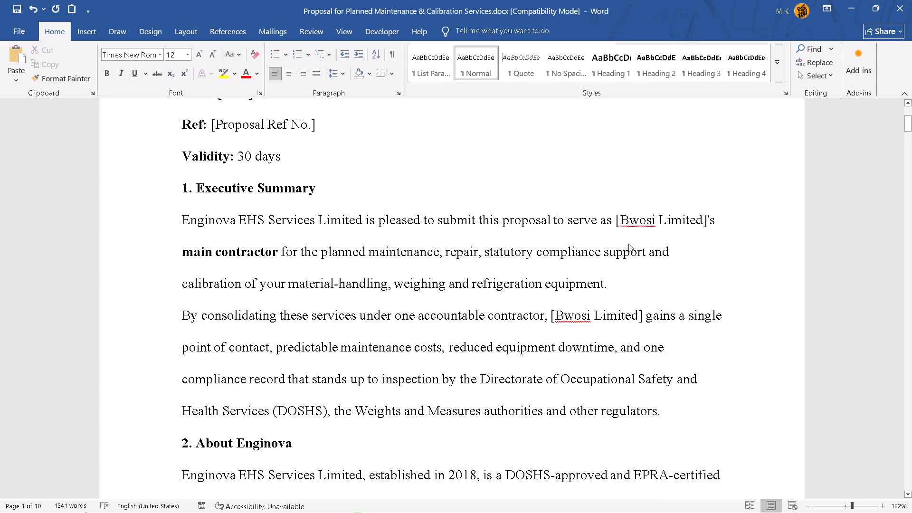
scroll(413, 195, up, 4)
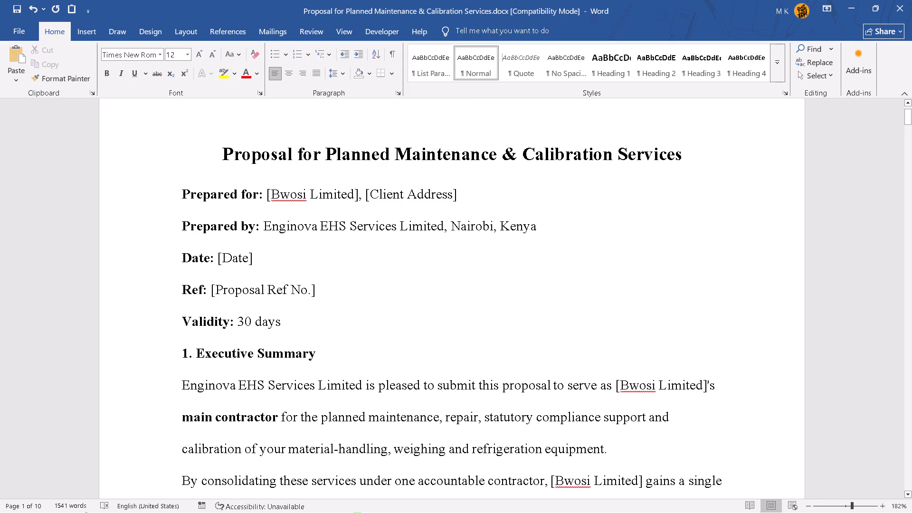
click(270, 196)
key(BackSpace)
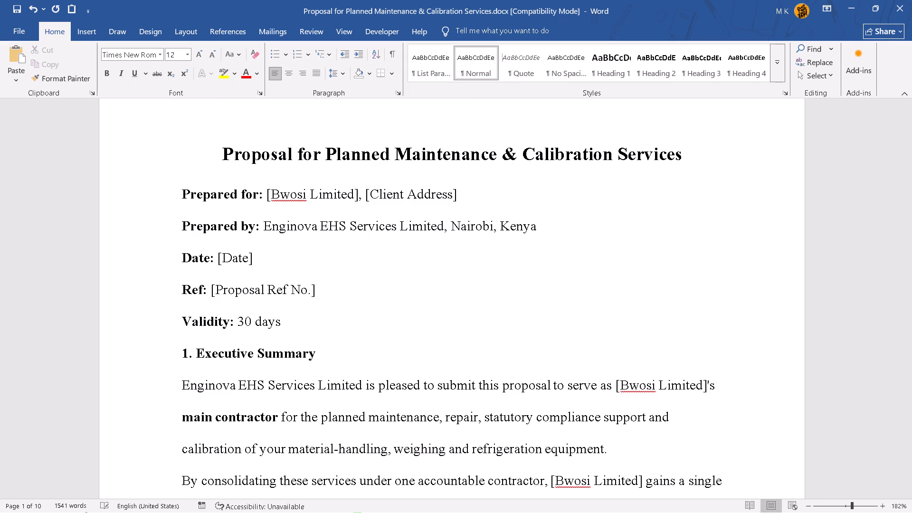
click(350, 194)
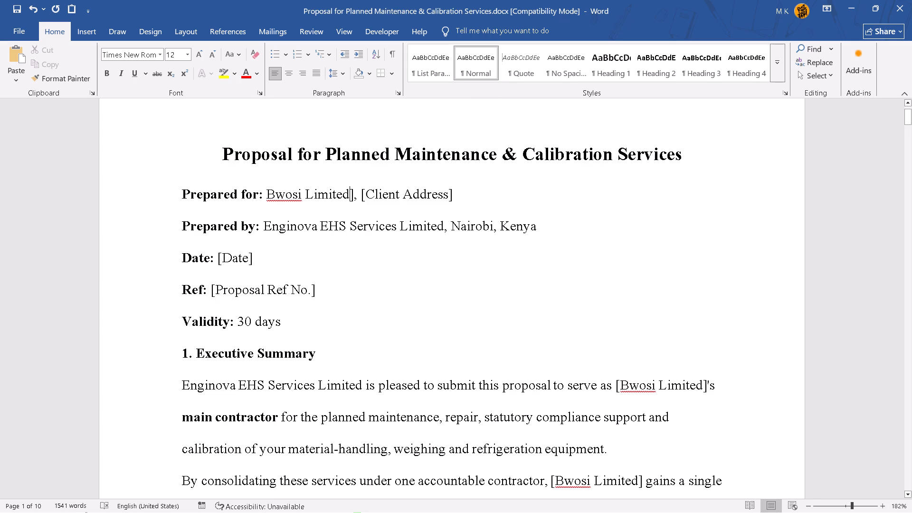
key(Delete)
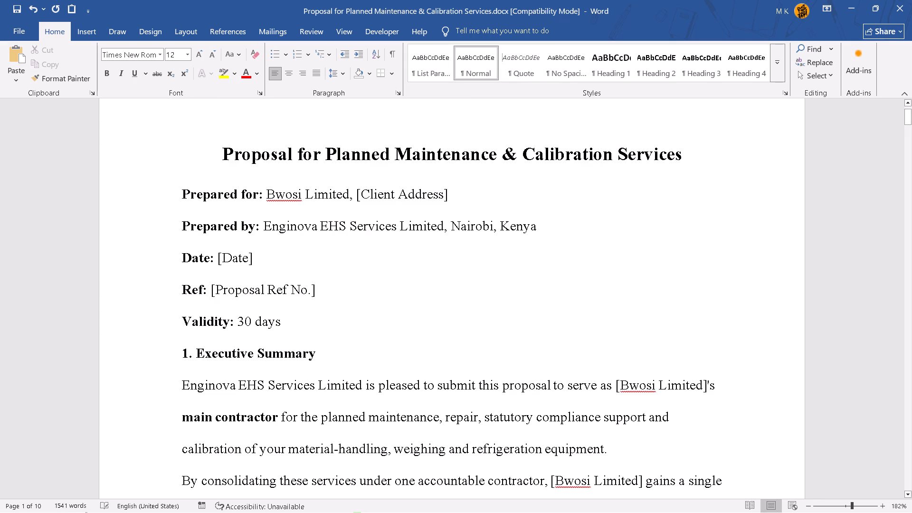
Remove the square brackets around "Bwosi Limited" in the first sentence of the Executive Summary, keeping the space before the name.
scroll(426, 334, down, 3)
click(619, 261)
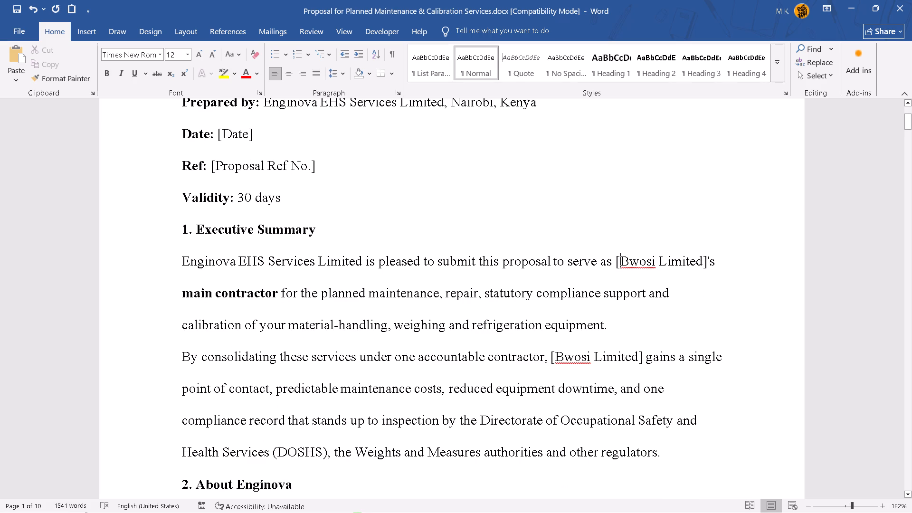
key(BackSpace)
key(BackSpace)
key(space)
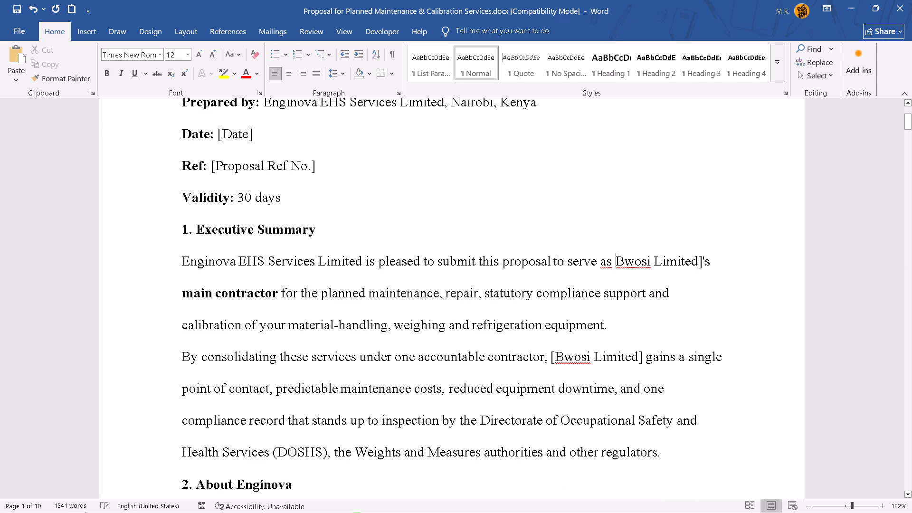
click(700, 258)
key(Delete)
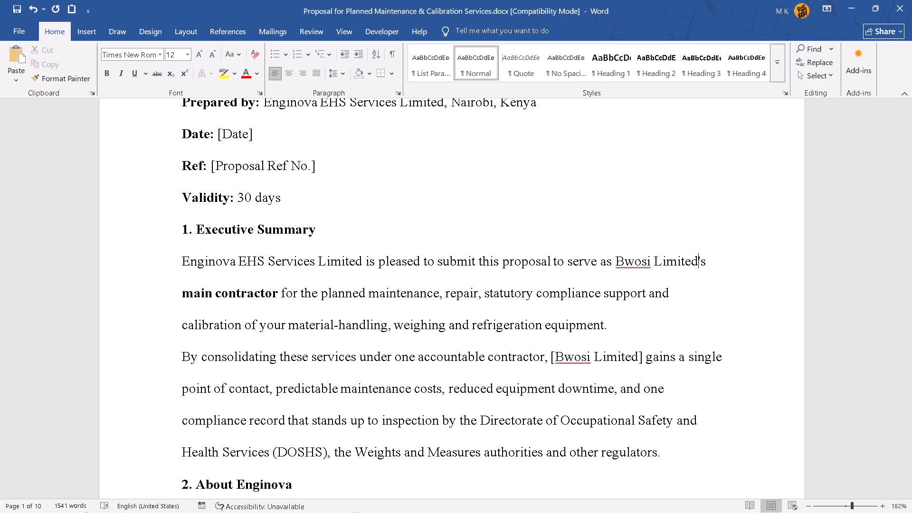
Remove the square brackets around "Bwosi Limited" in the second paragraph of the Executive Summary.
scroll(312, 322, down, 2)
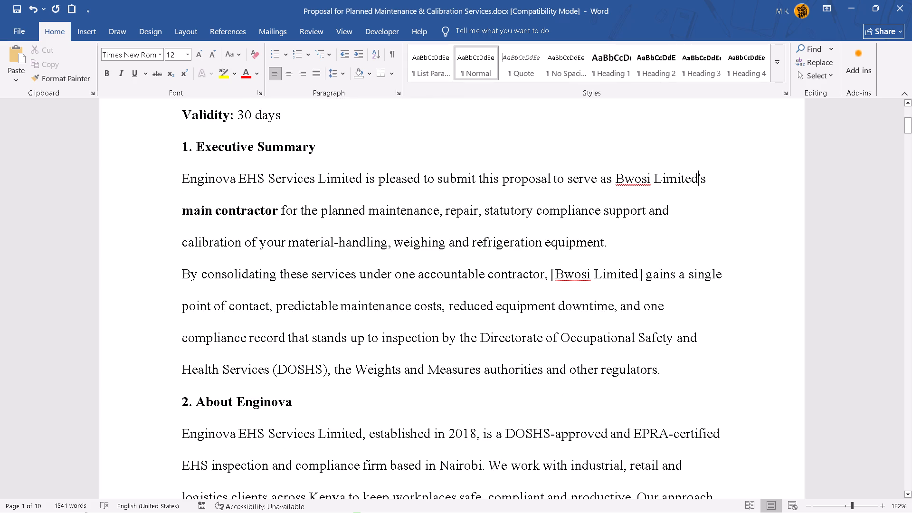
triple_click(272, 234)
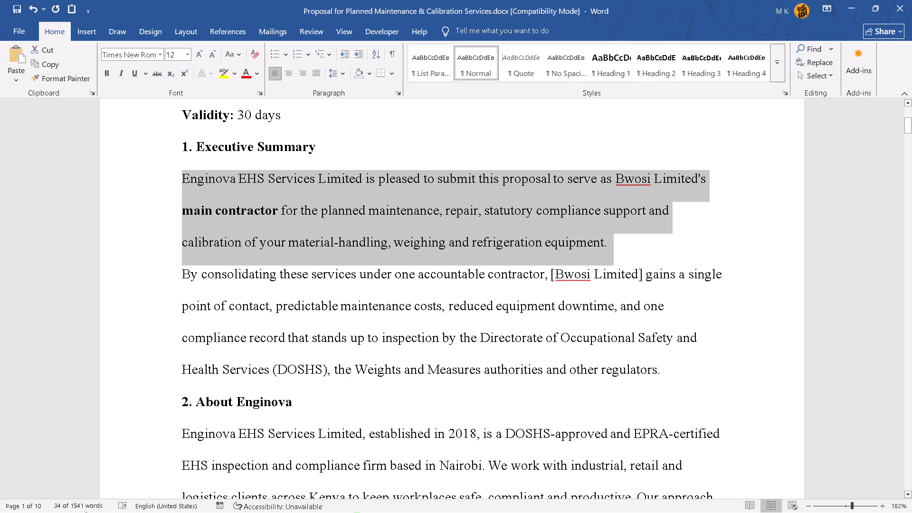
click(552, 275)
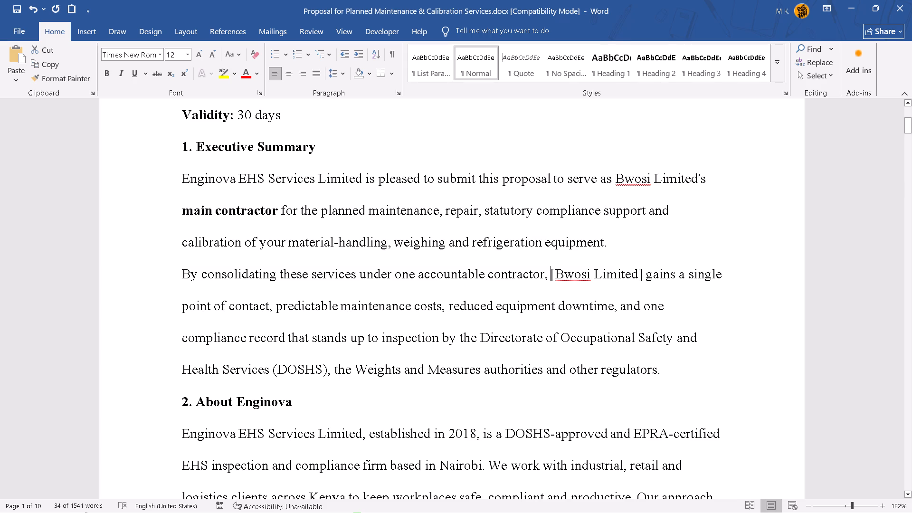
key(Delete)
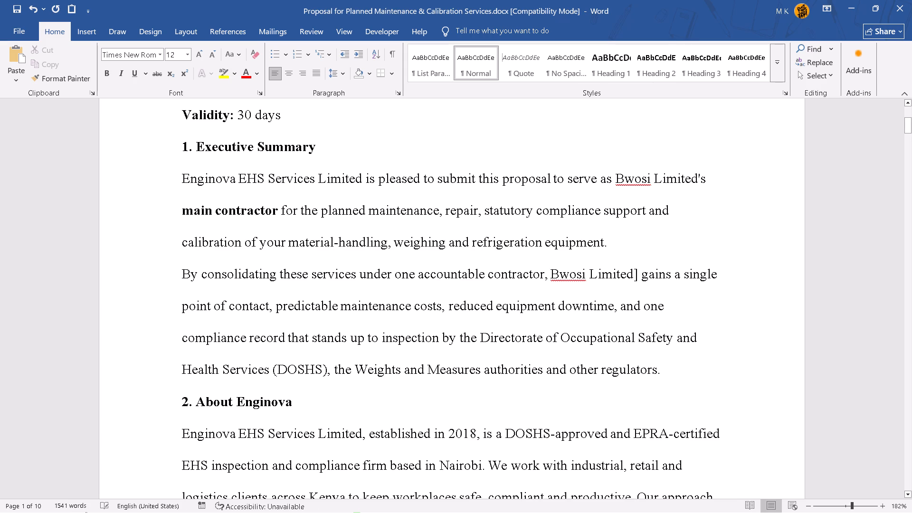
click(631, 275)
key(Delete)
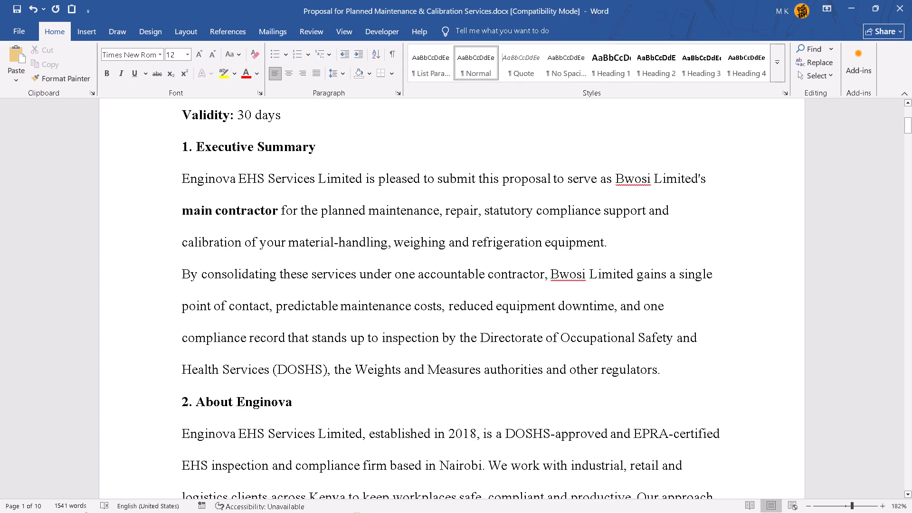
Delete the bracketed "Insert: number of years of equipment experience..." placeholder paragraph at the end of section 2, About Enginova.
scroll(300, 248, down, 6)
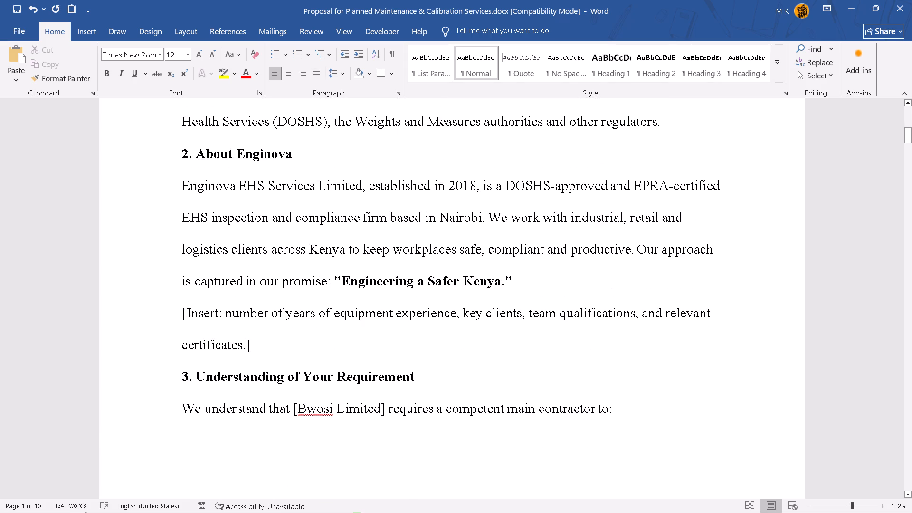
scroll(287, 235, down, 2)
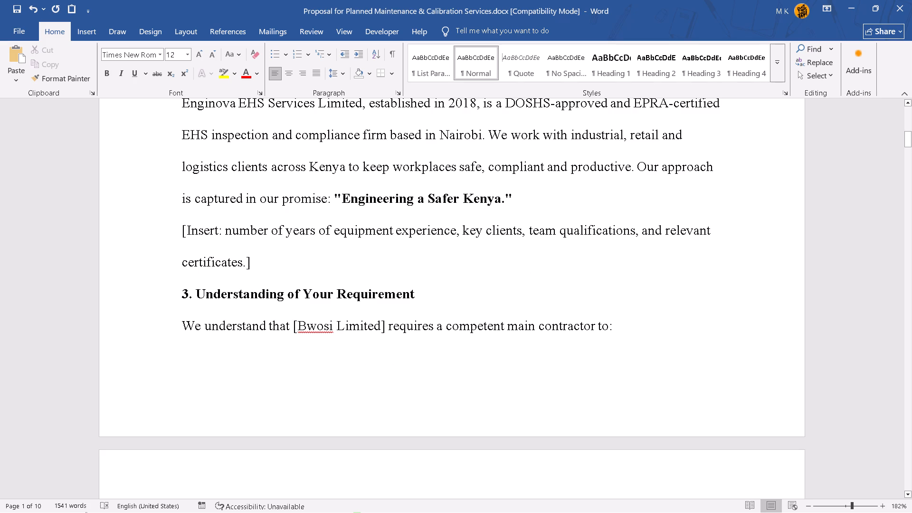
drag(180, 227, 221, 255)
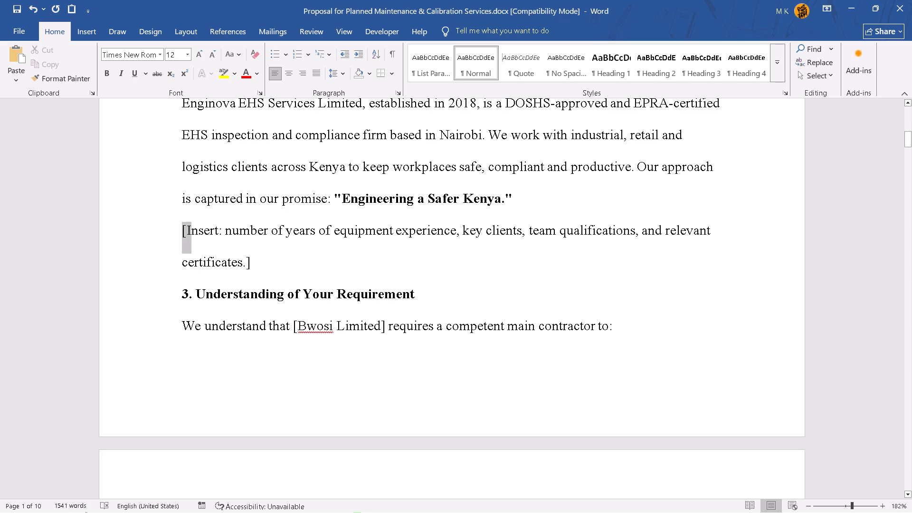
drag(221, 255, 253, 265)
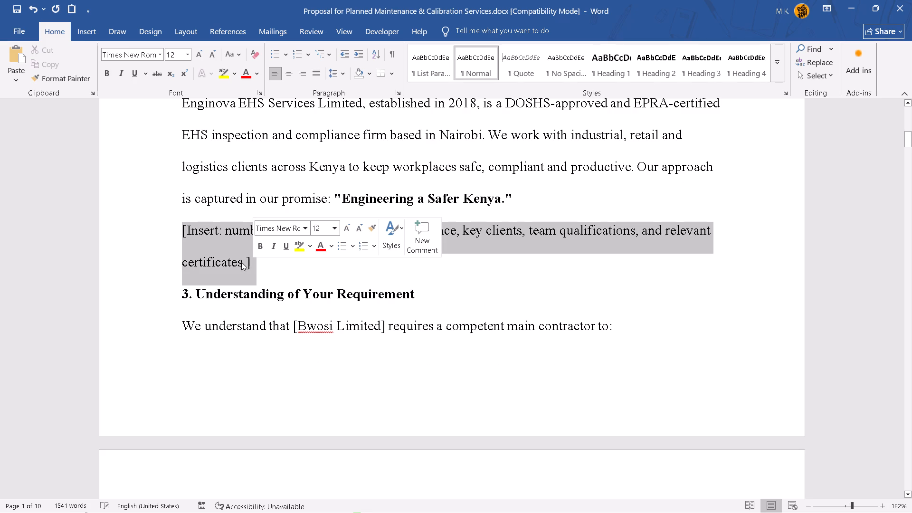
key(BackSpace)
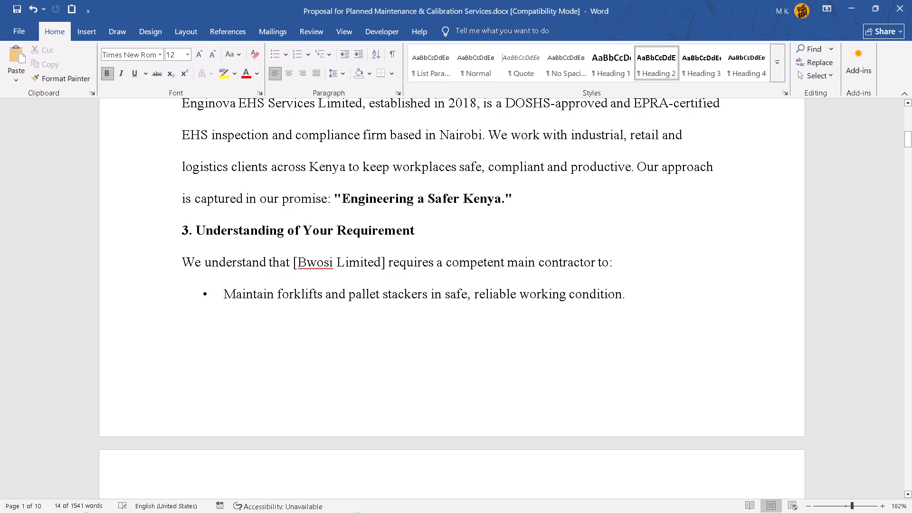
Remove the square brackets around "Bwosi Limited" in section 3's opening sentence, keeping a space before "requires".
click(301, 269)
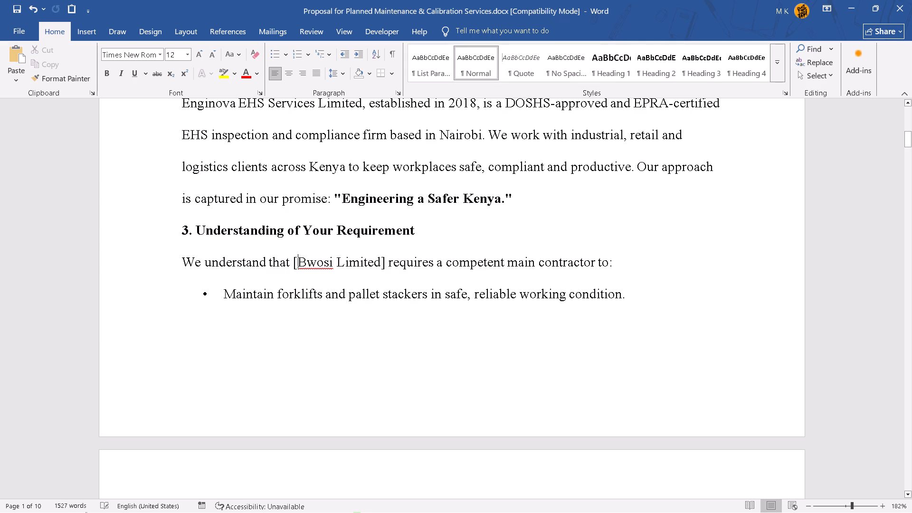
key(BackSpace)
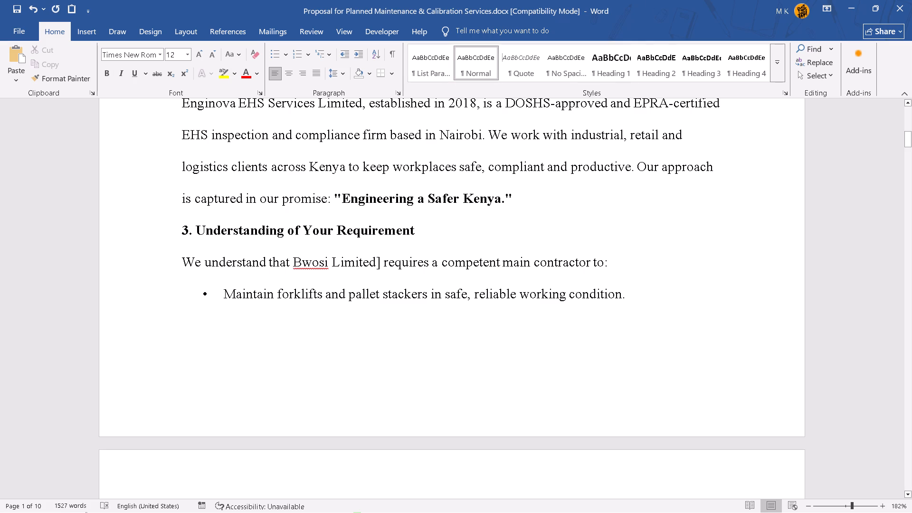
click(382, 262)
key(BackSpace)
key(BackSpace)
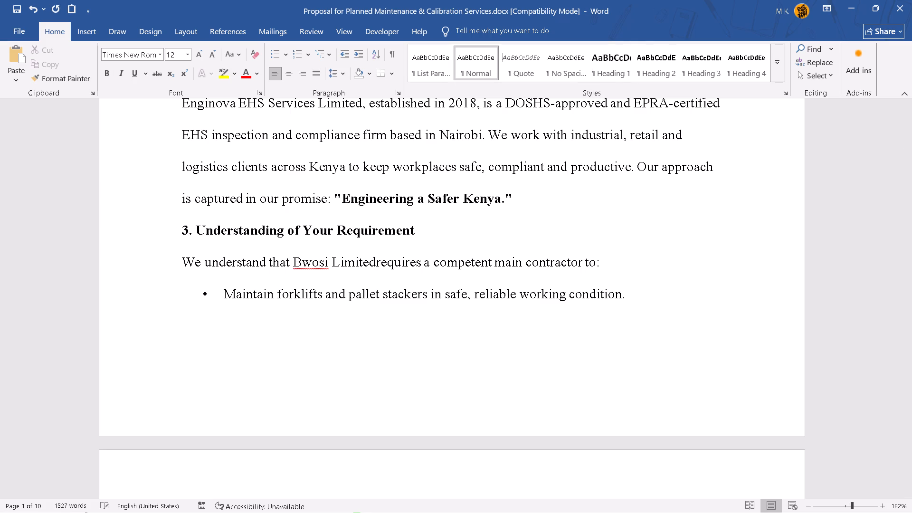
key(space)
key(space)
Set the line spacing of the whole table under 4. Equipment Covered to 1.15.
scroll(393, 266, down, 9)
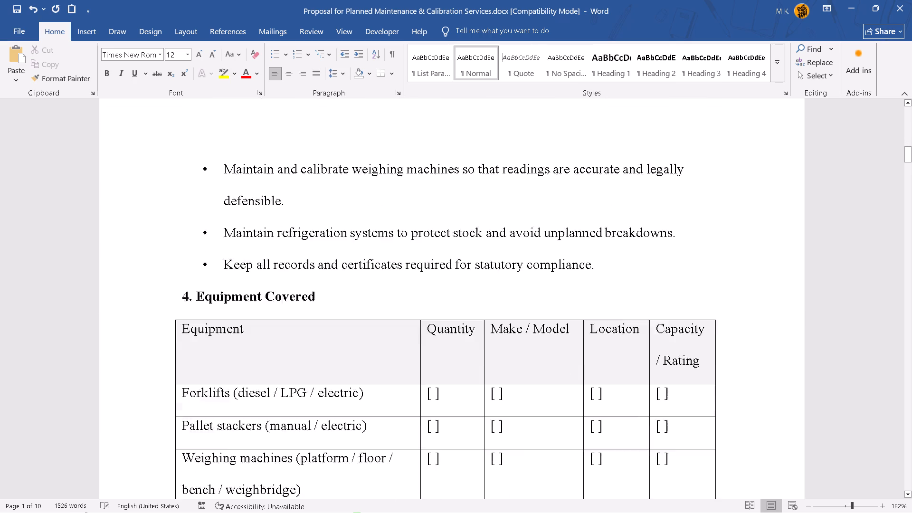
scroll(392, 265, down, 4)
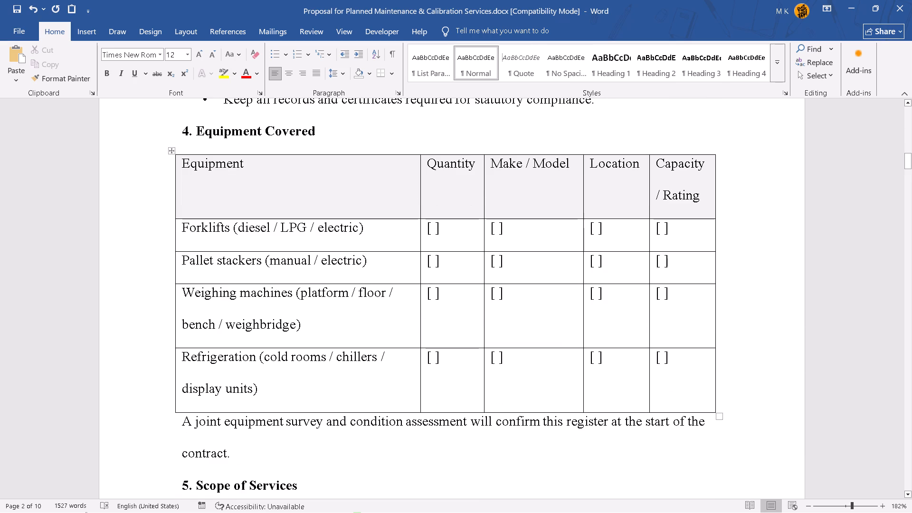
scroll(425, 230, down, 2)
scroll(425, 229, up, 3)
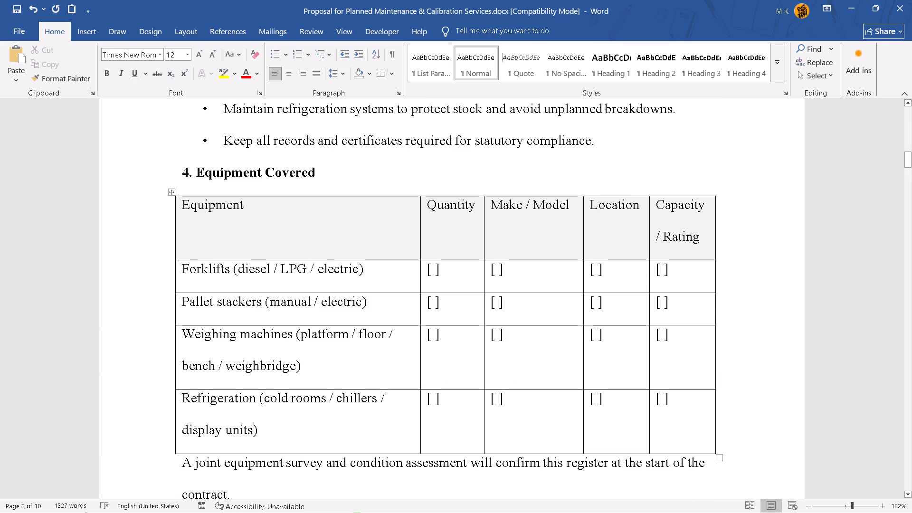
click(170, 190)
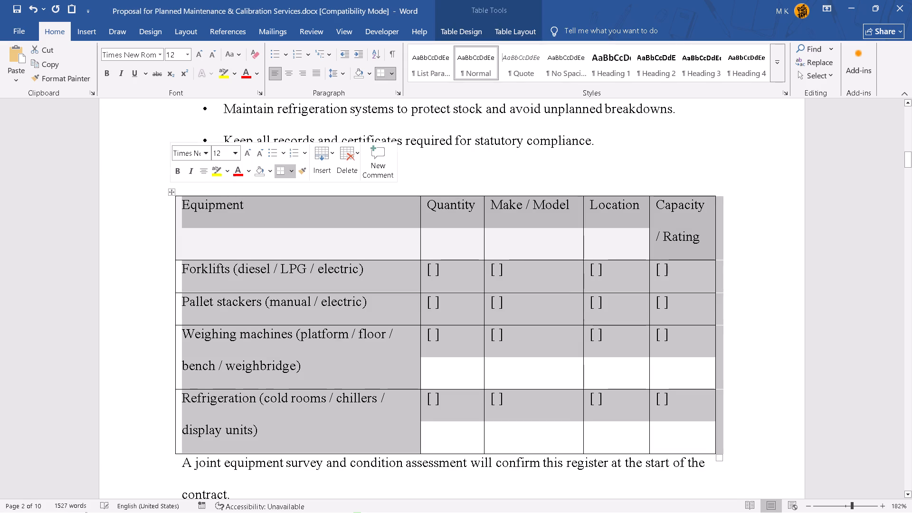
click(173, 189)
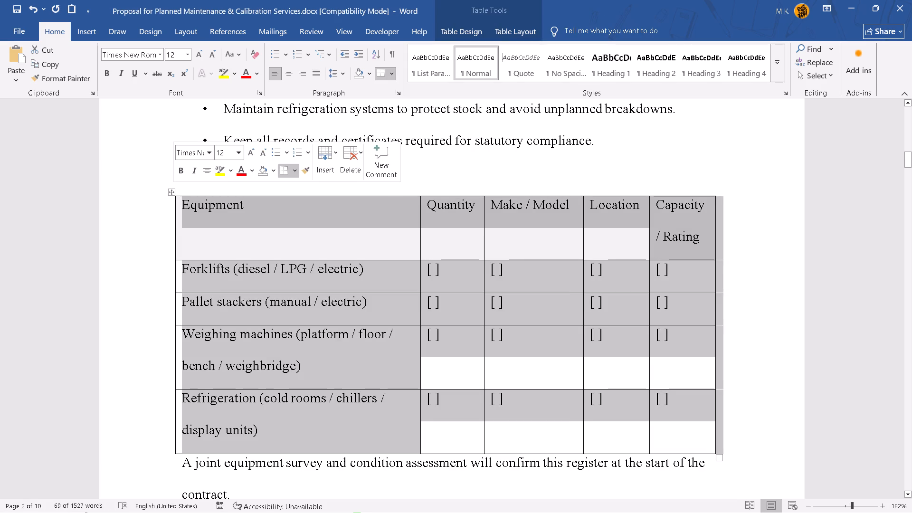
click(340, 75)
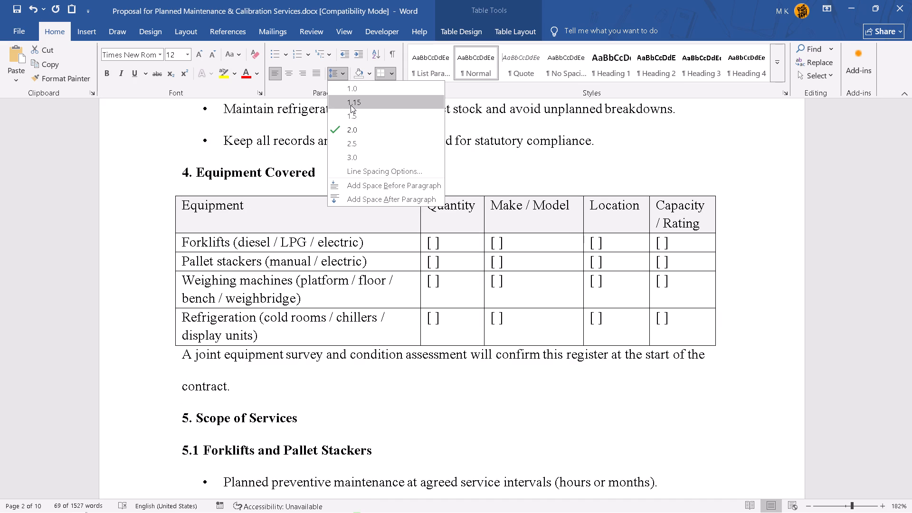
click(351, 105)
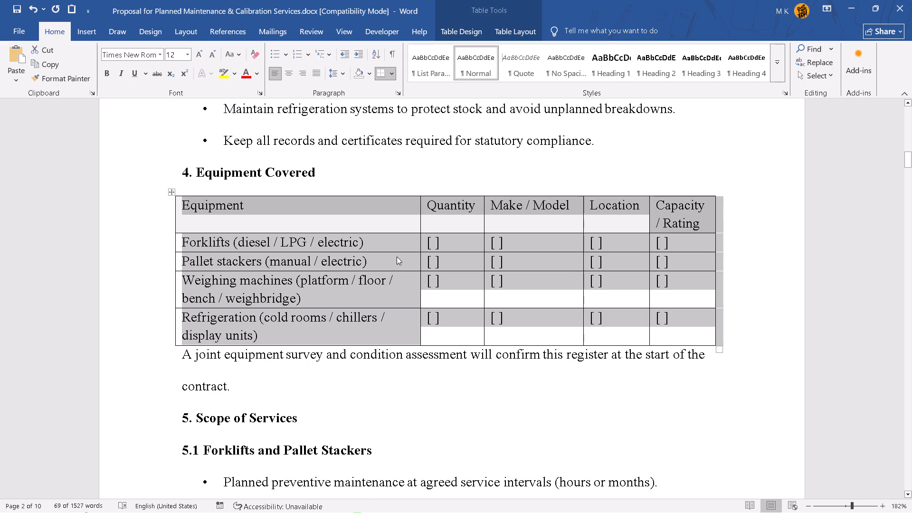
click(731, 246)
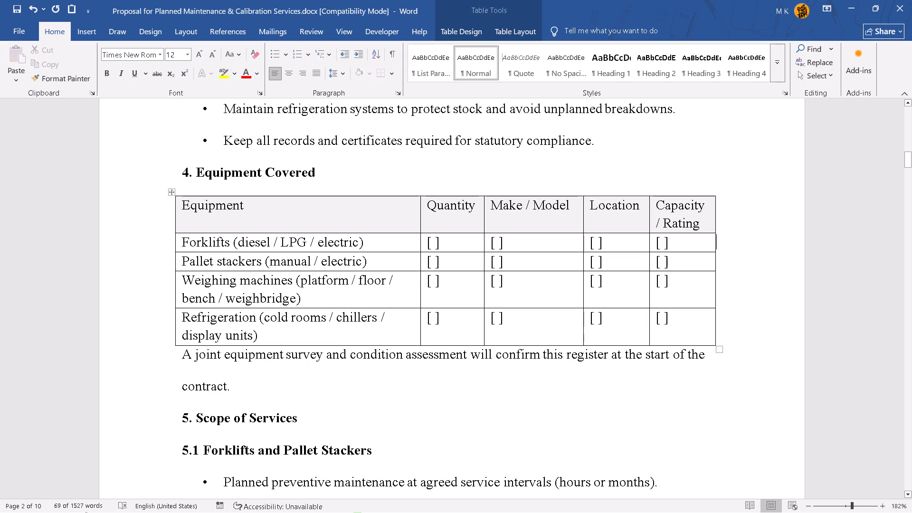
Make the header row of the Equipment Covered table bold, from Equipment through Capacity / Rating.
drag(186, 203, 693, 196)
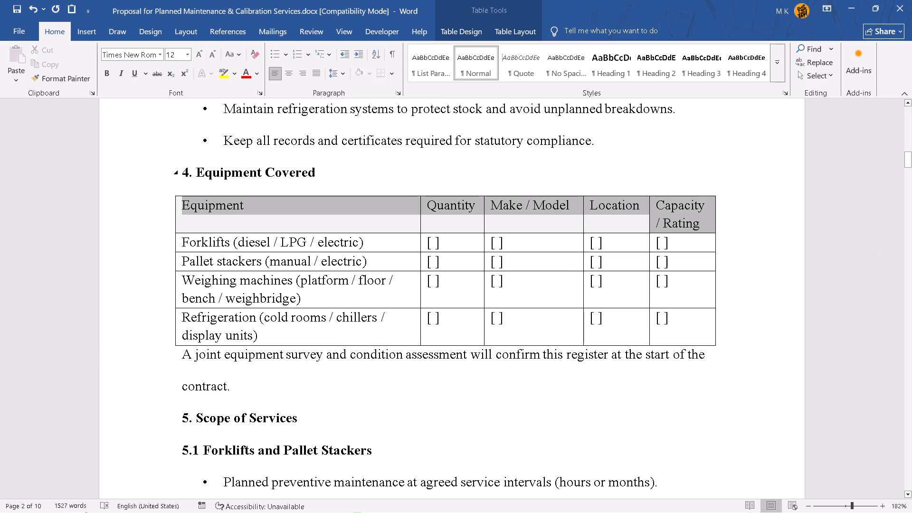
drag(693, 196, 710, 202)
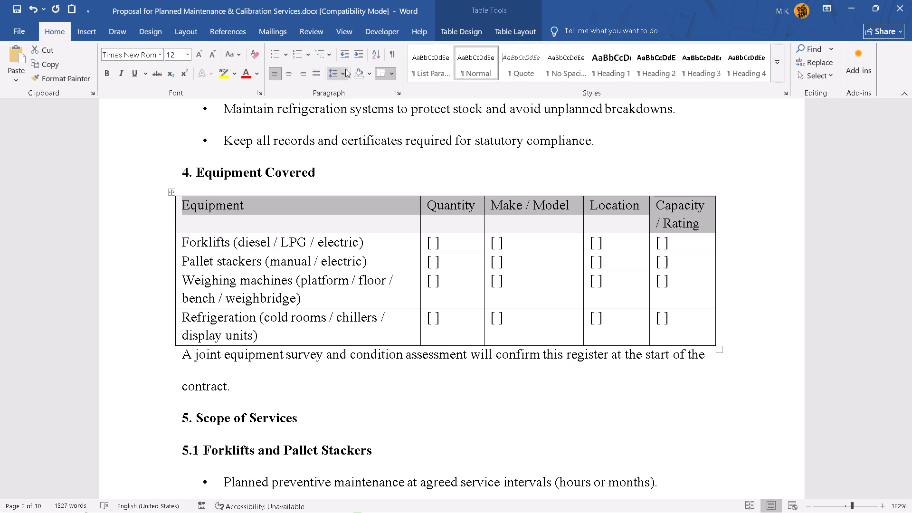
click(103, 75)
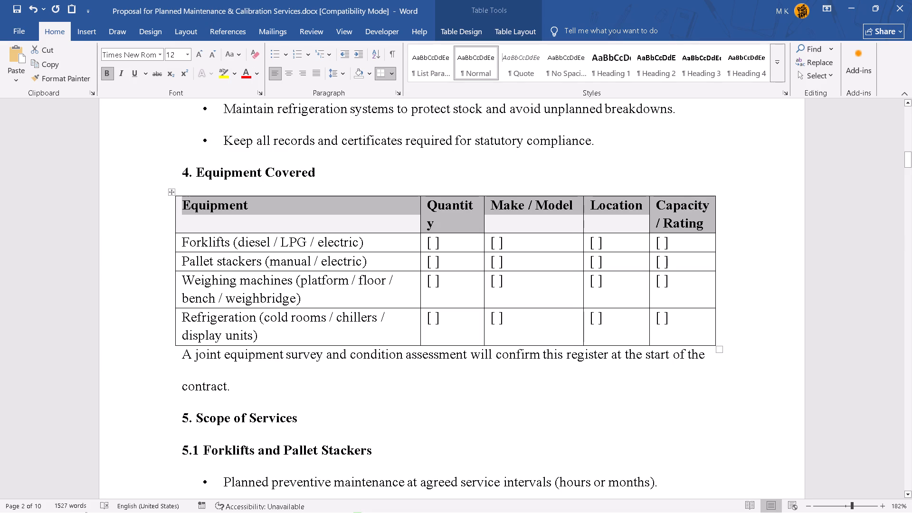
AutoFit the Equipment Covered table's columns to their contents.
click(171, 191)
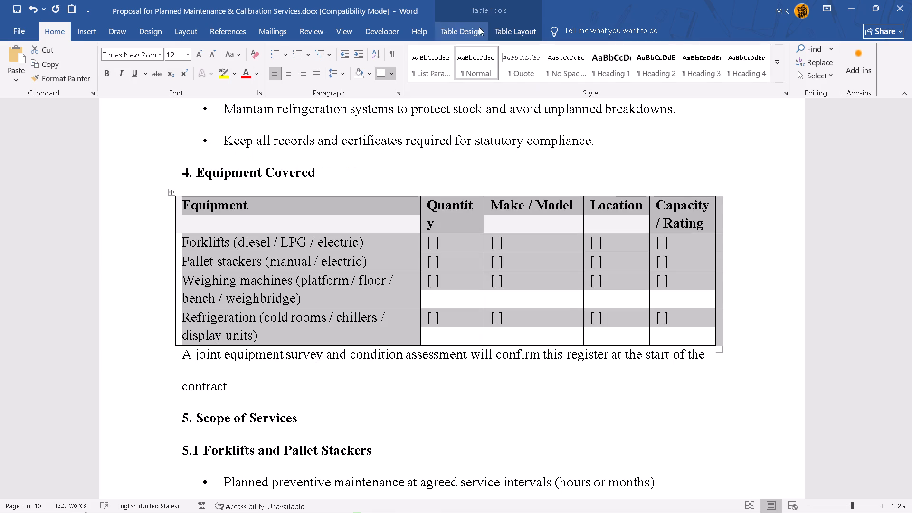
click(497, 31)
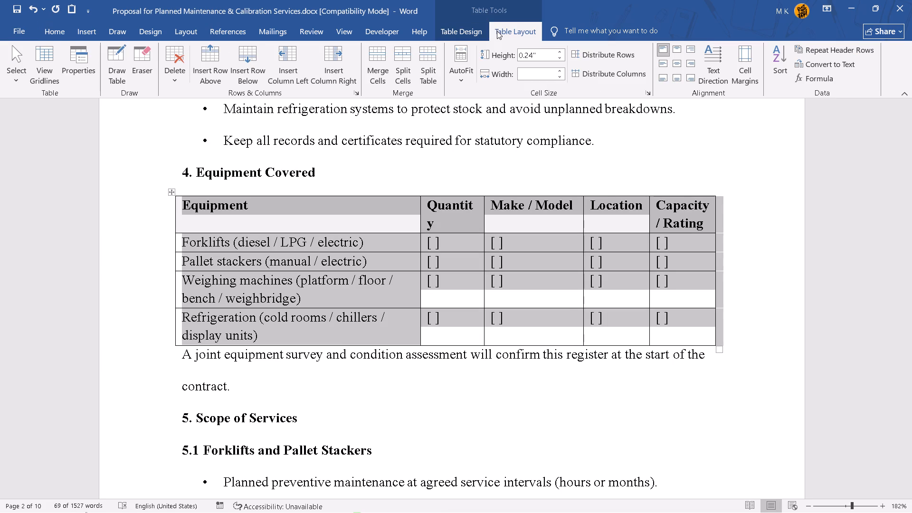
click(458, 84)
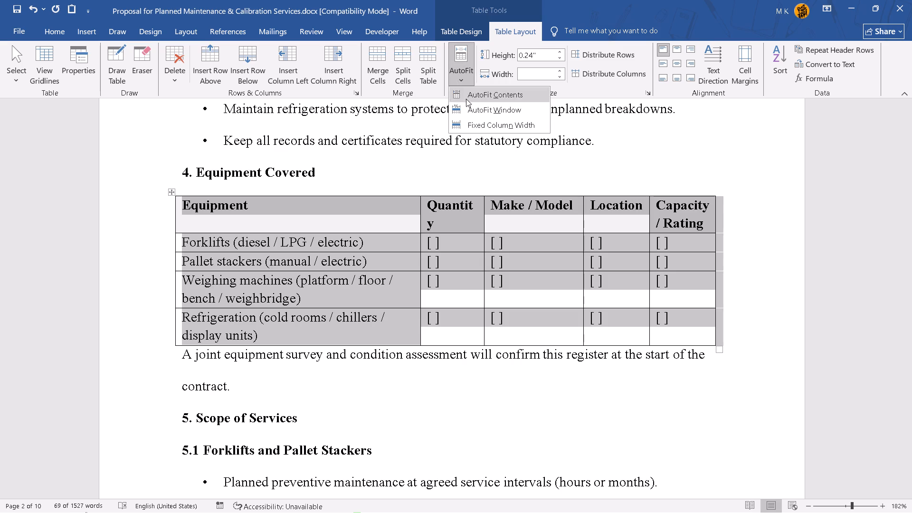
click(468, 100)
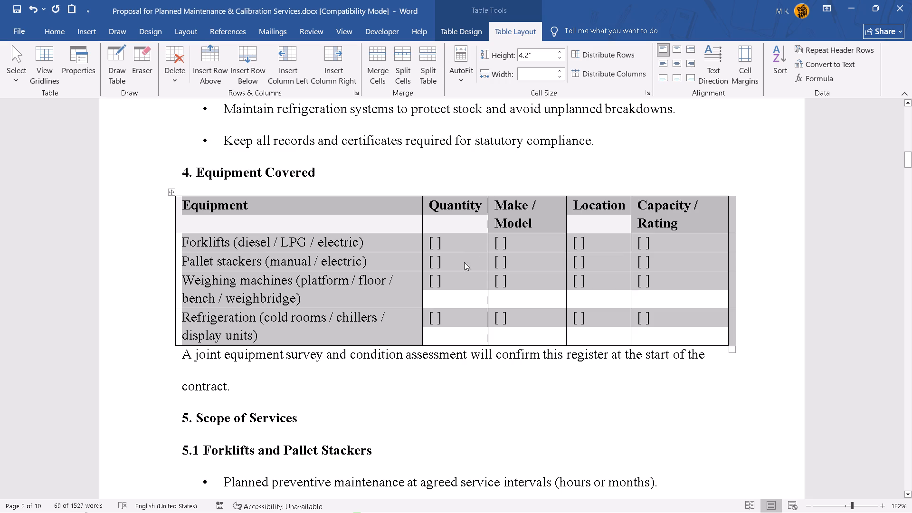
Narrow the Equipment column slightly by moving its border with the Quantity column, widening Quantity.
drag(421, 286, 414, 286)
drag(414, 286, 412, 286)
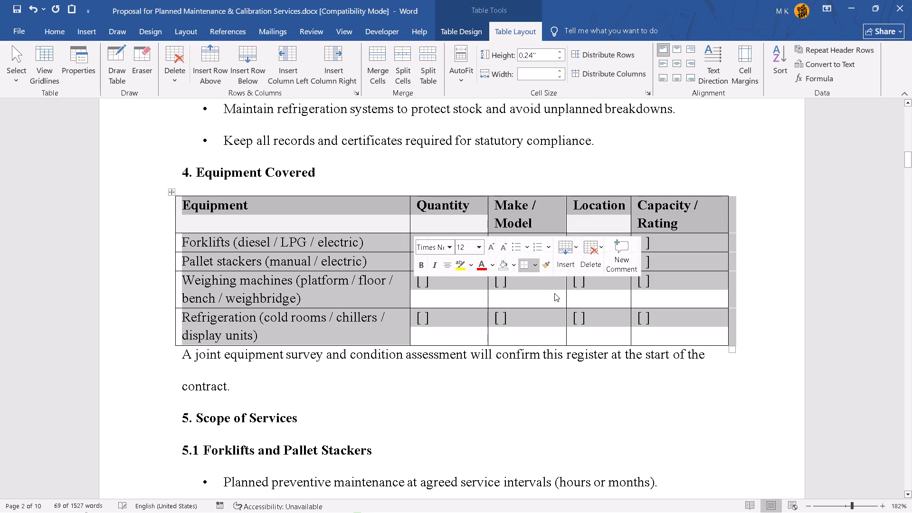
click(738, 177)
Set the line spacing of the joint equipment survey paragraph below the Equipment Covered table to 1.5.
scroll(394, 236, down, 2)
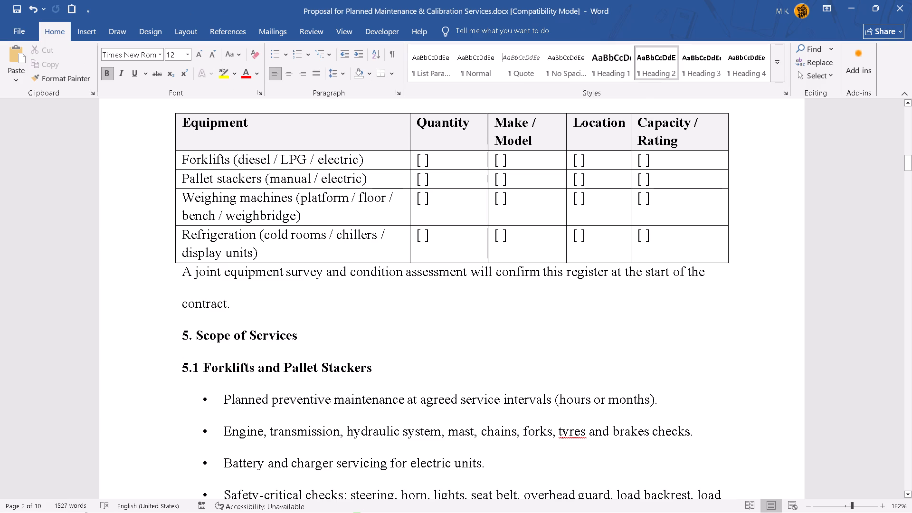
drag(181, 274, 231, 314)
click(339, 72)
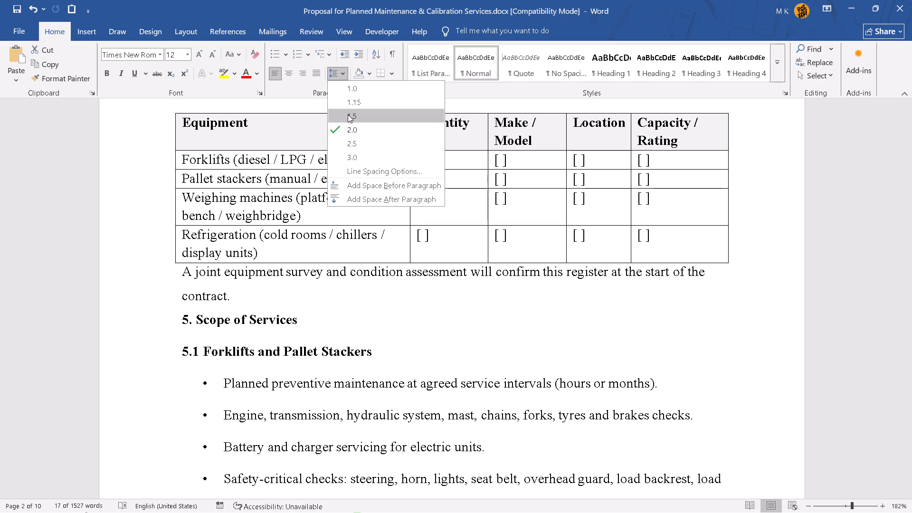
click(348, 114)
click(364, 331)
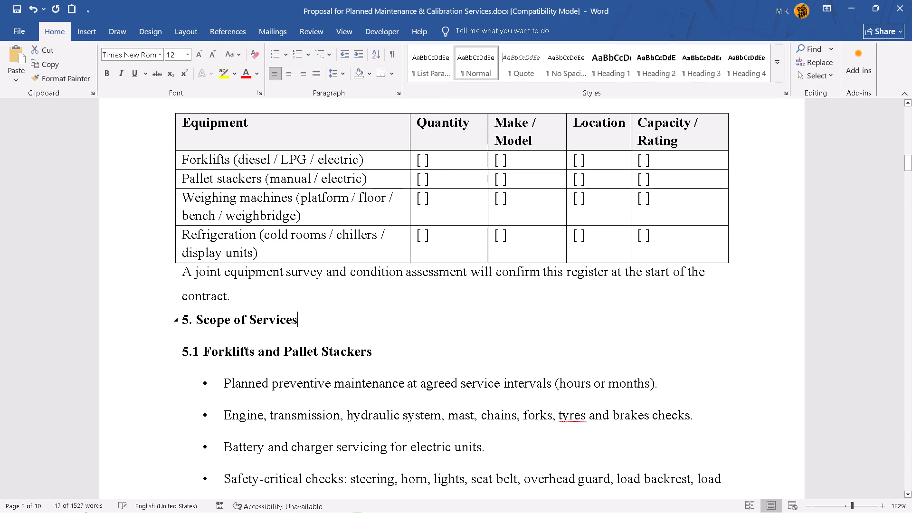
Set the text of the entire document to Times New Roman, size 12.
key(ctrl+a)
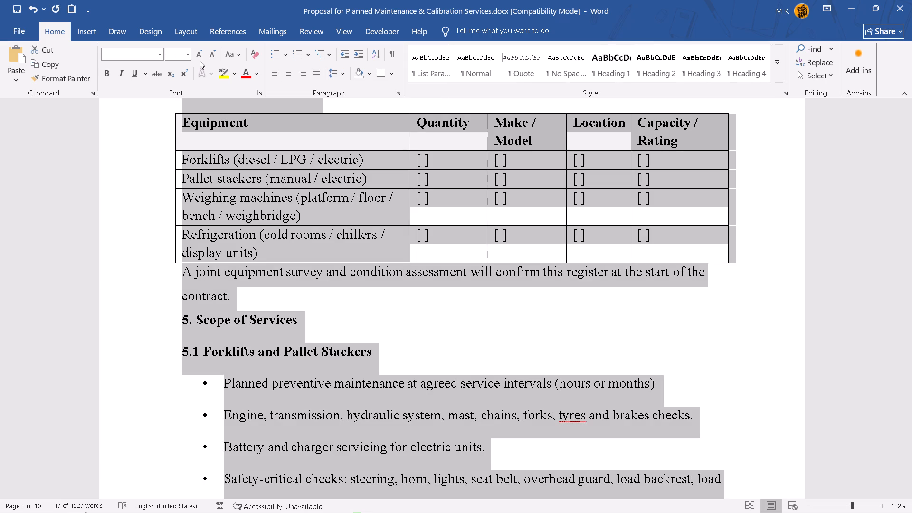
click(158, 59)
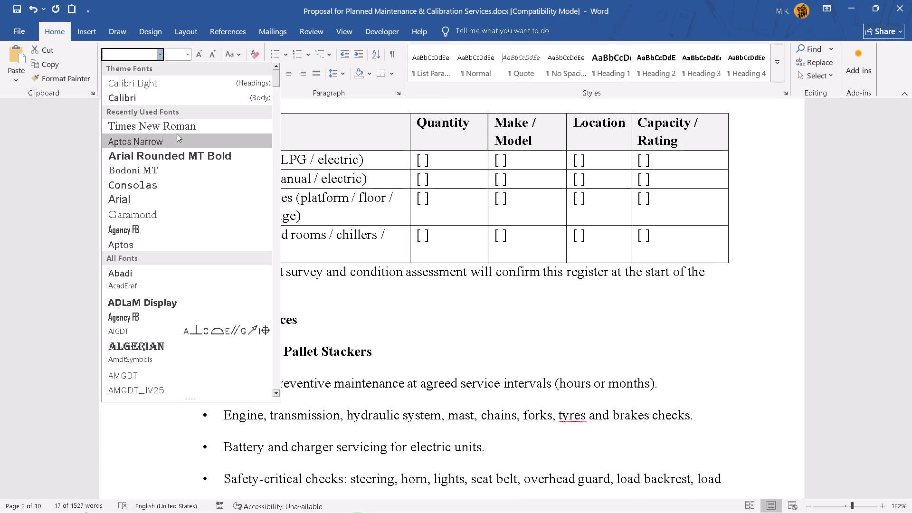
click(178, 125)
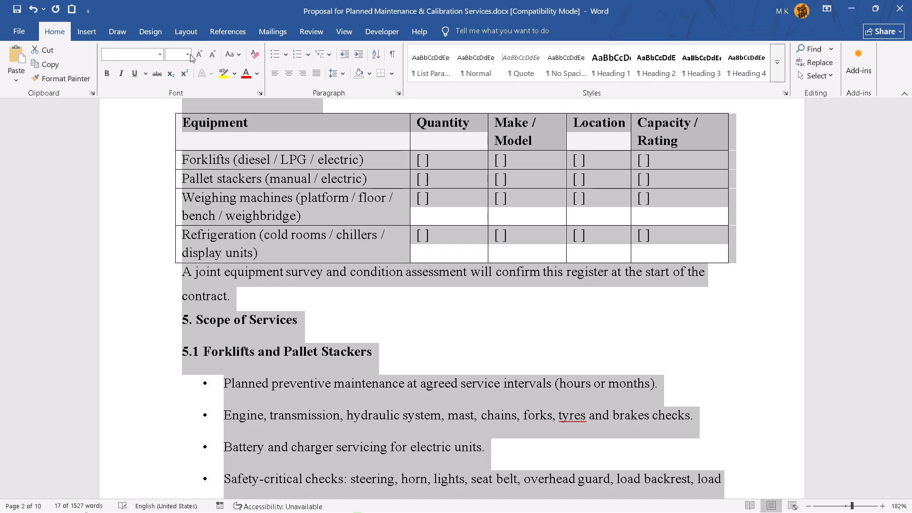
click(187, 57)
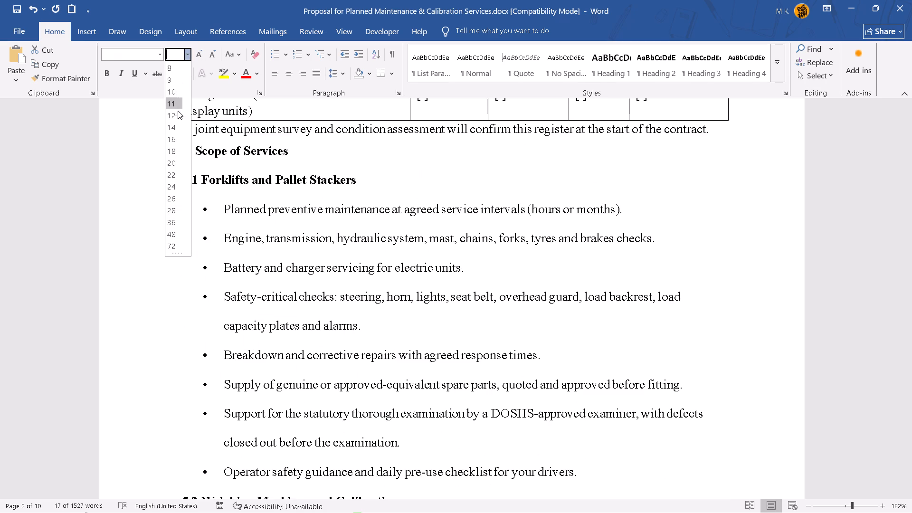
click(176, 113)
Set the line spacing of the entire document to 1.5 and deselect the text.
click(348, 75)
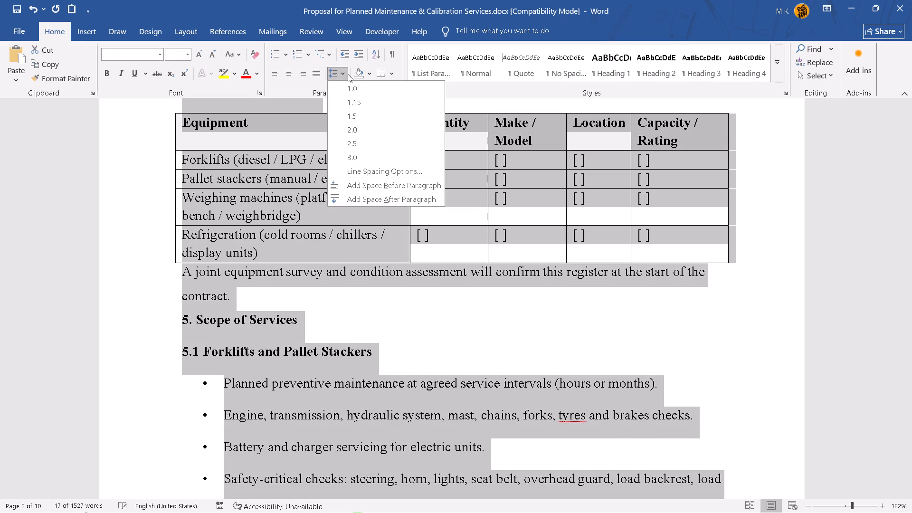
click(355, 112)
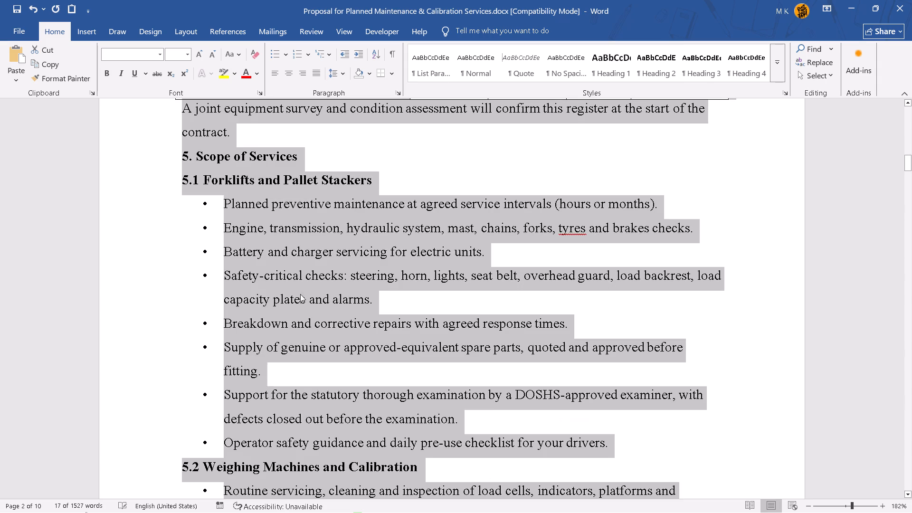
click(301, 308)
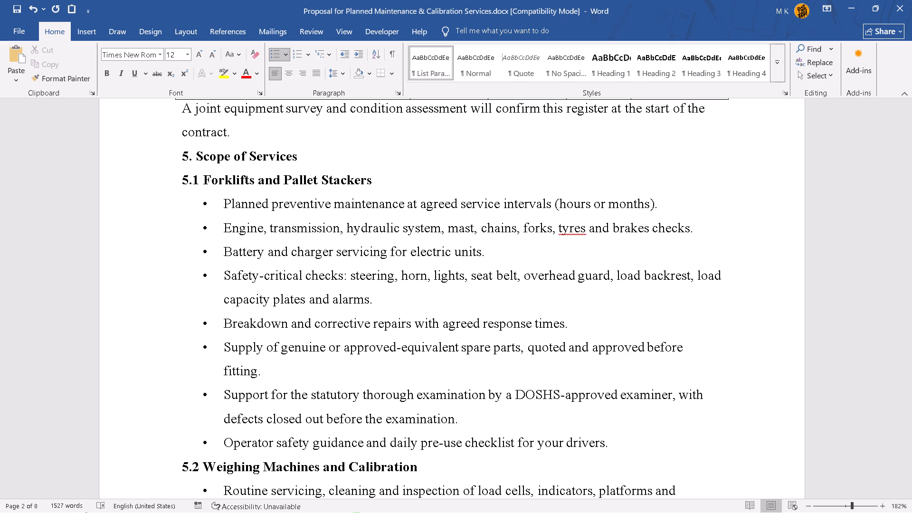
Review the formatting of the sections from 5.1 Forklifts and Pallet Stackers through 6. Methodology.
scroll(271, 250, down, 2)
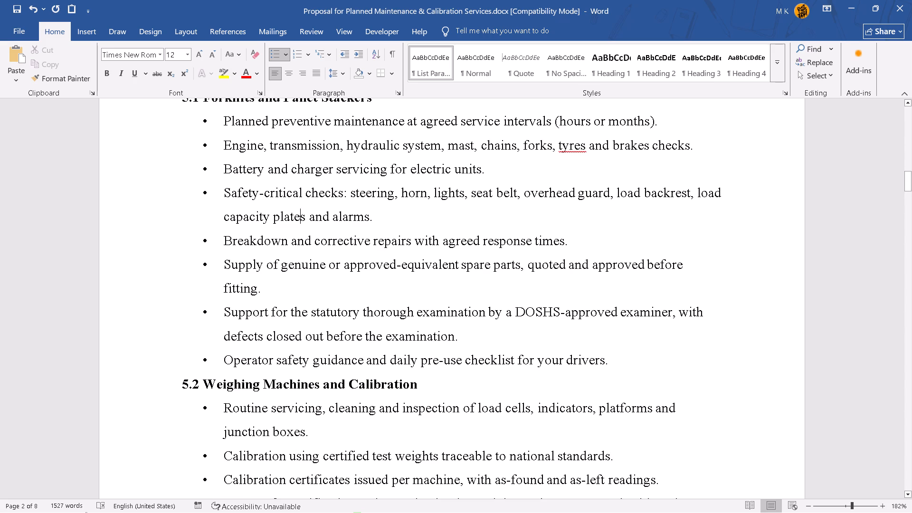
scroll(468, 330, down, 2)
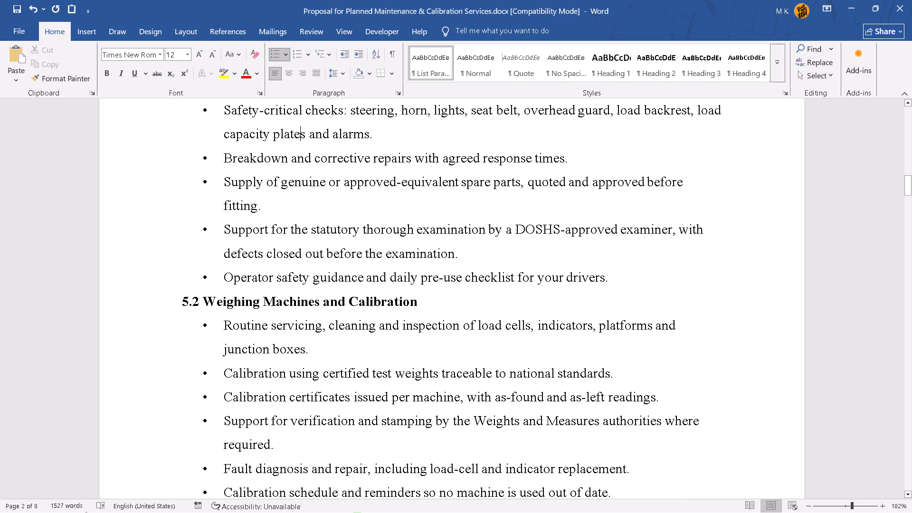
scroll(444, 308, down, 12)
scroll(439, 313, up, 1)
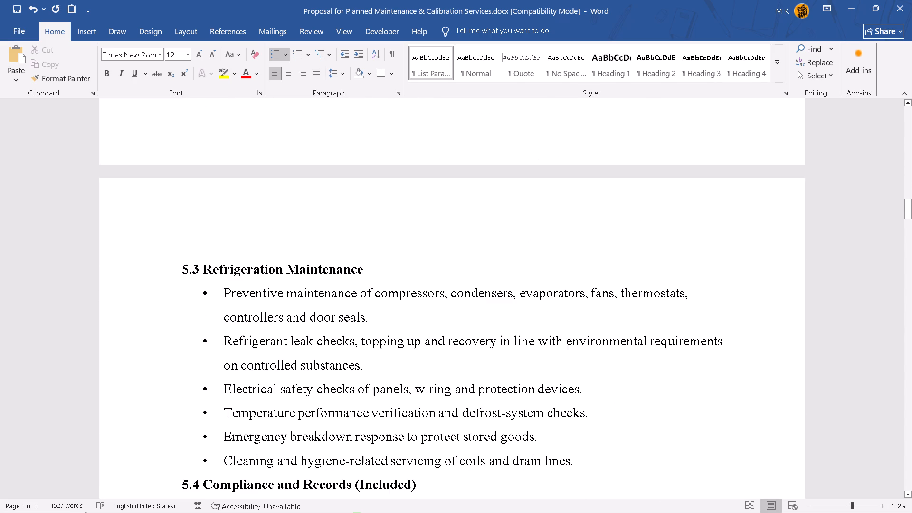
scroll(419, 340, down, 4)
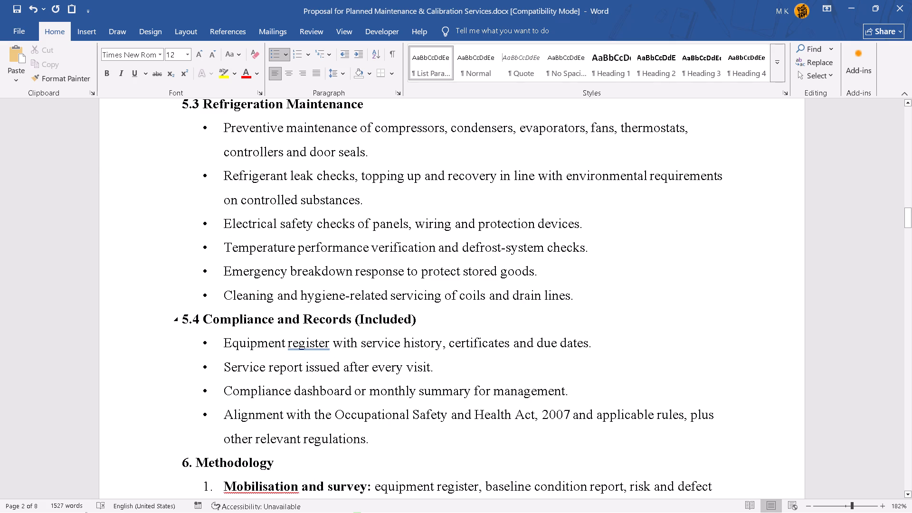
scroll(403, 324, up, 4)
scroll(403, 324, down, 1)
scroll(403, 324, up, 1)
scroll(403, 323, down, 1)
scroll(403, 323, up, 1)
scroll(403, 323, down, 8)
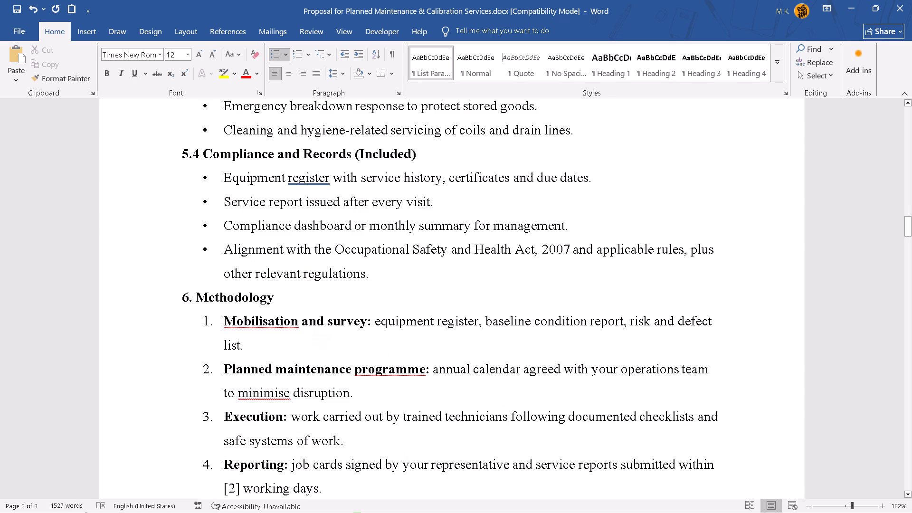
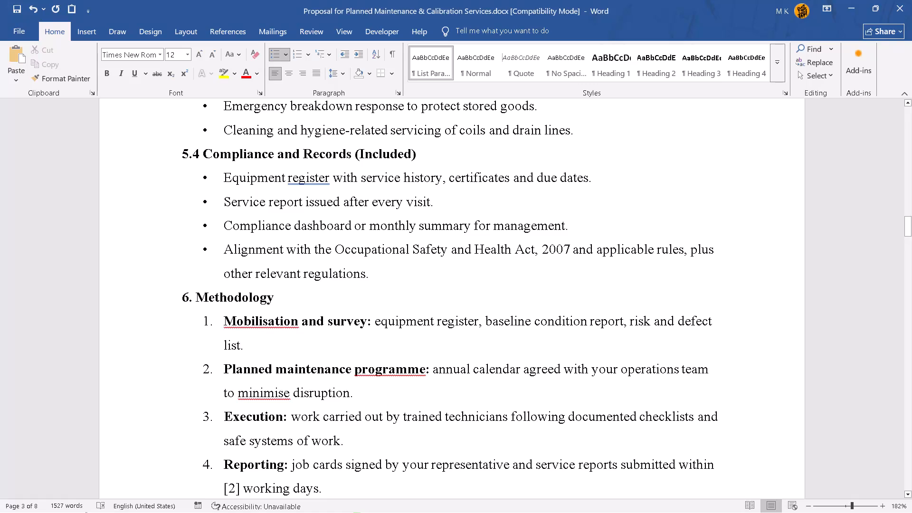
Correct the spelling of Mobilisation to Mobilization and minimise to minimize in the 6. Methodology list.
scroll(351, 369, down, 3)
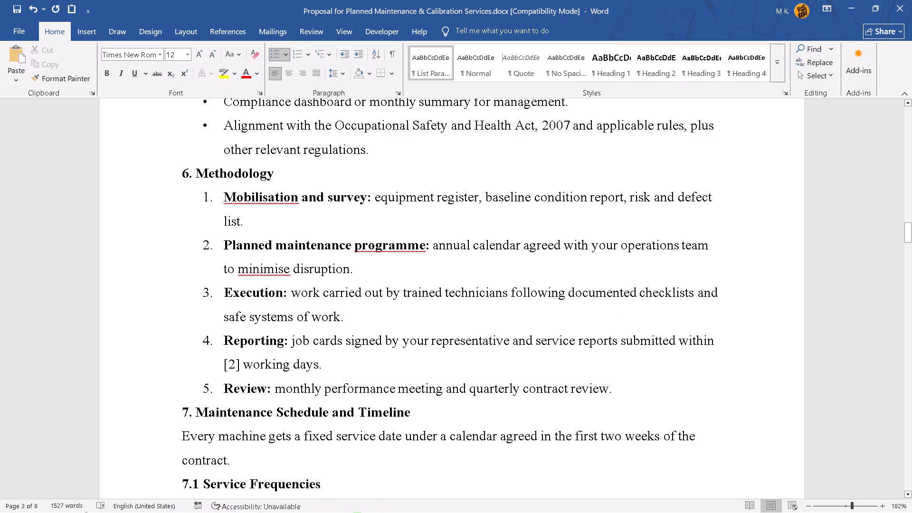
right_click(250, 205)
right_click(251, 200)
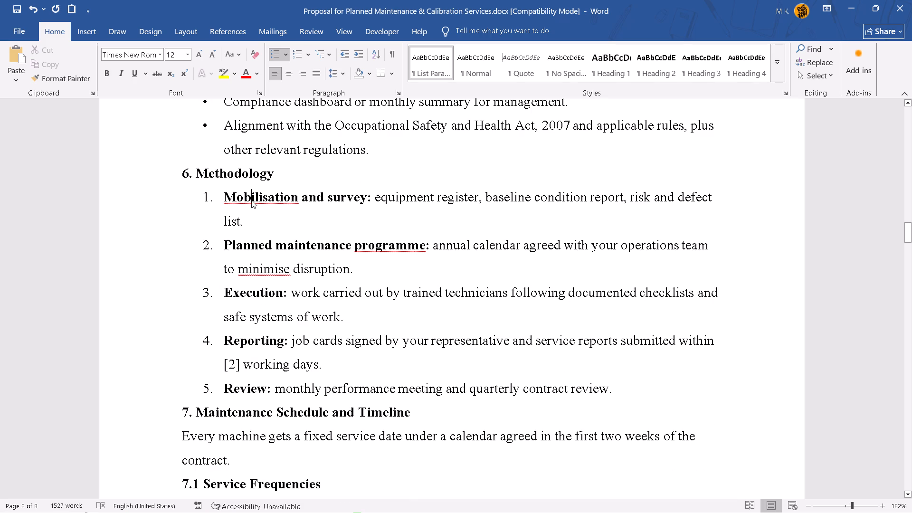
right_click(254, 194)
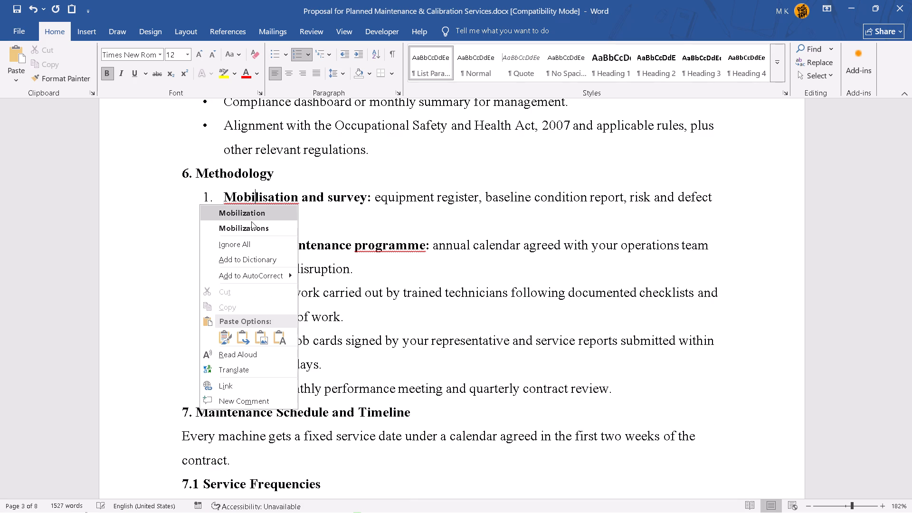
click(253, 211)
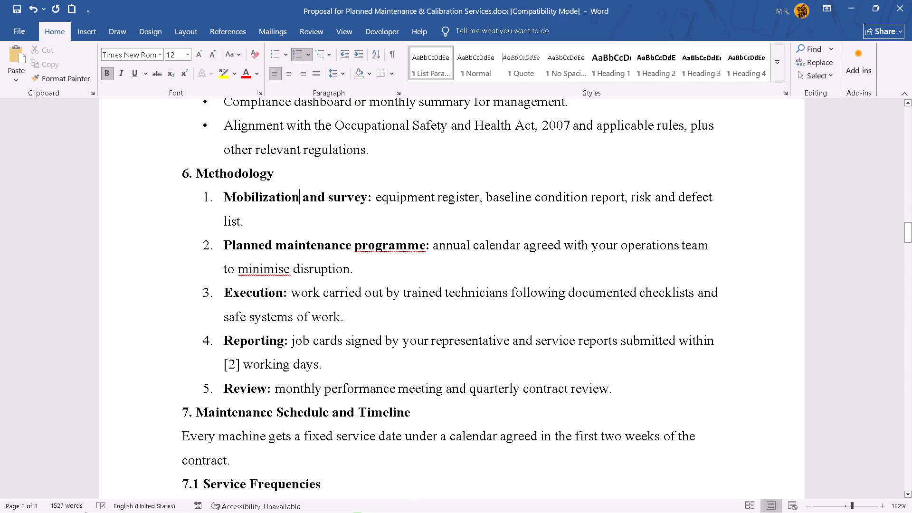
right_click(269, 267)
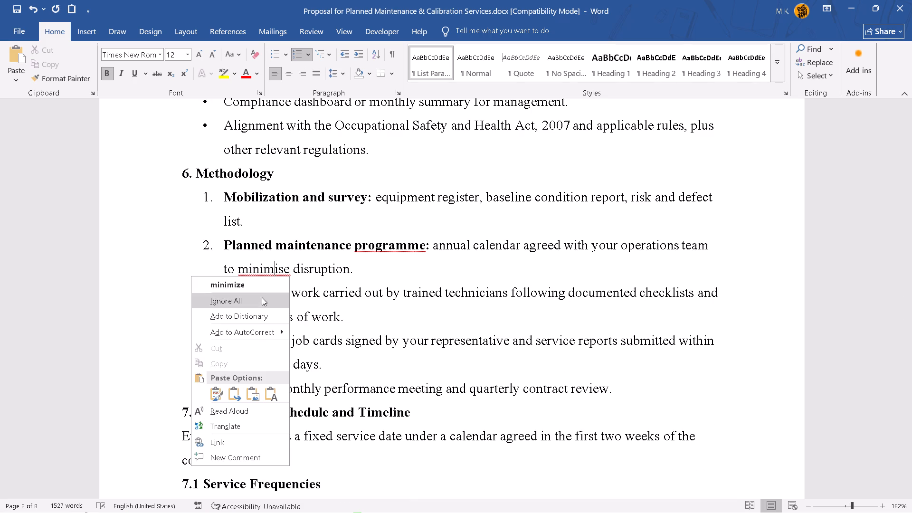
click(261, 288)
Remove the square brackets around the 2 in the Reporting item of the Methodology list.
scroll(259, 288, down, 2)
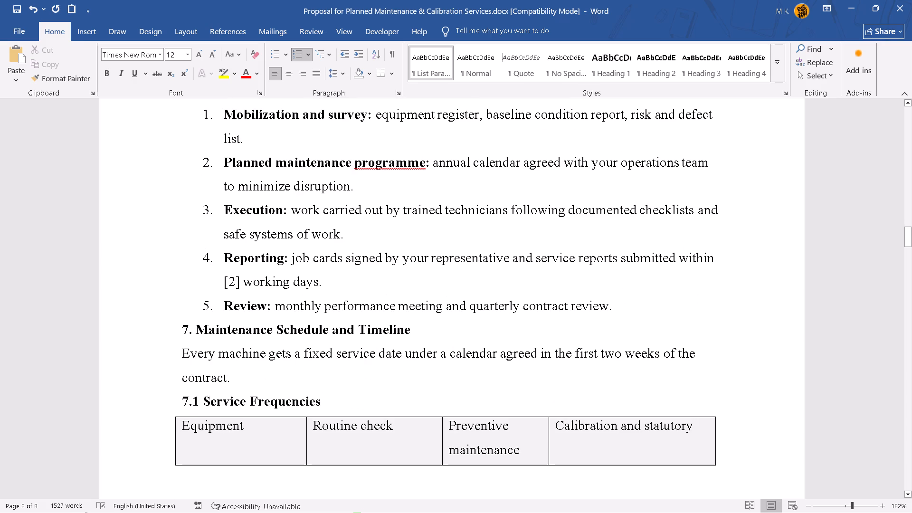
click(226, 284)
key(BackSpace)
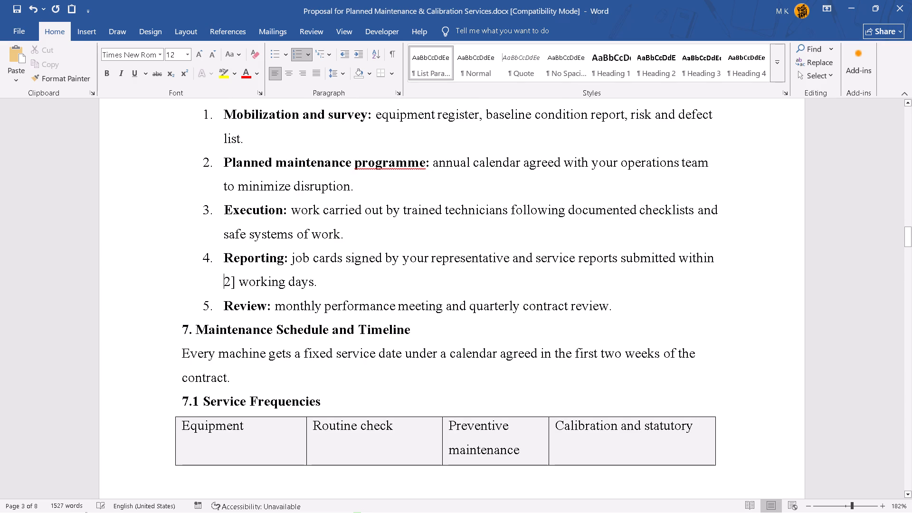
click(237, 276)
key(BackSpace)
Insert a page break before the 7.1 Service Frequencies heading.
scroll(382, 307, down, 1)
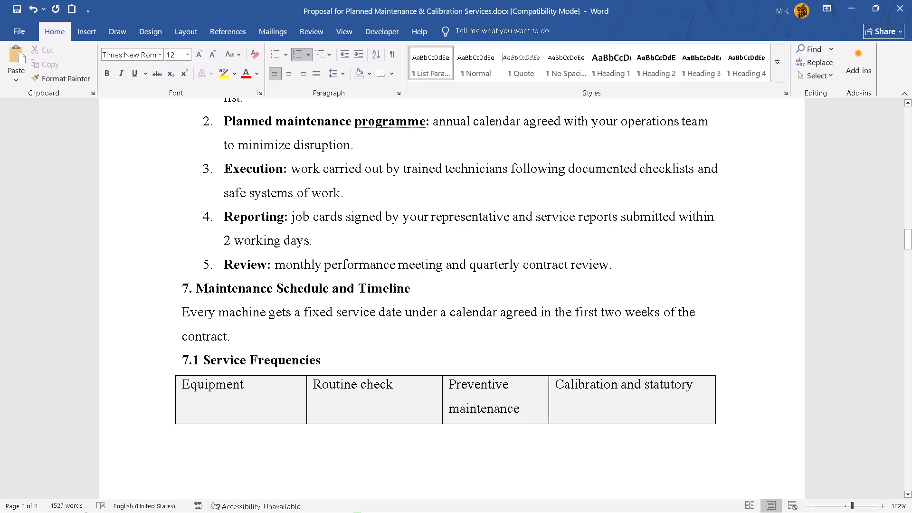
scroll(326, 290, down, 4)
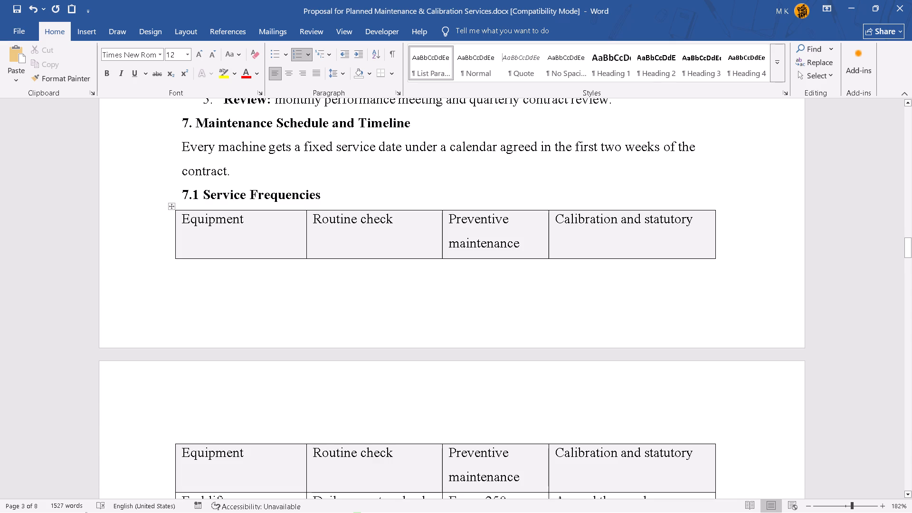
click(181, 190)
key(ctrl+Return)
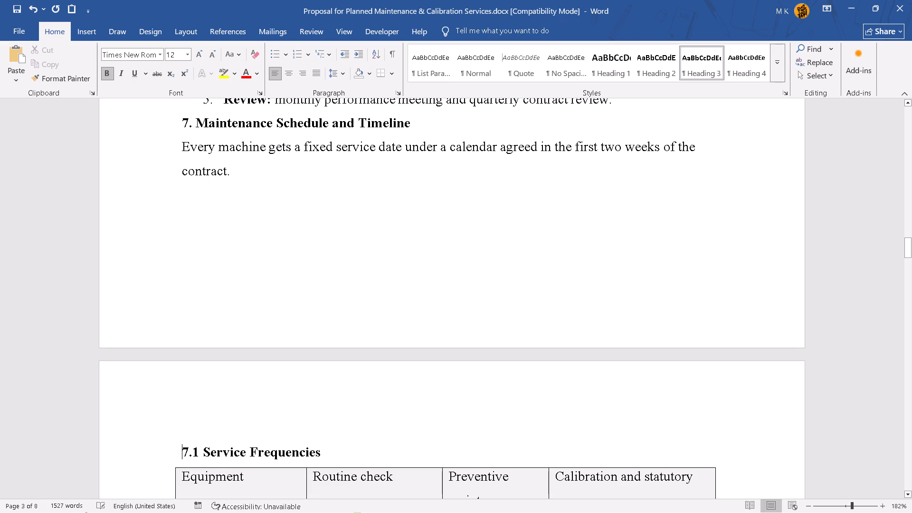
Set the Service Frequencies table's line spacing to 1.5 and autofit the table to the window.
scroll(313, 237, down, 5)
scroll(295, 277, up, 1)
scroll(295, 277, down, 2)
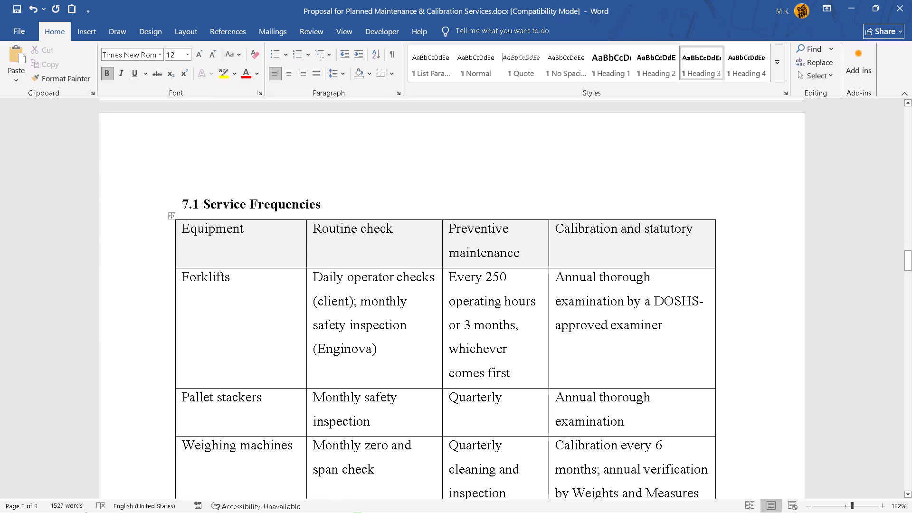
click(171, 212)
click(335, 73)
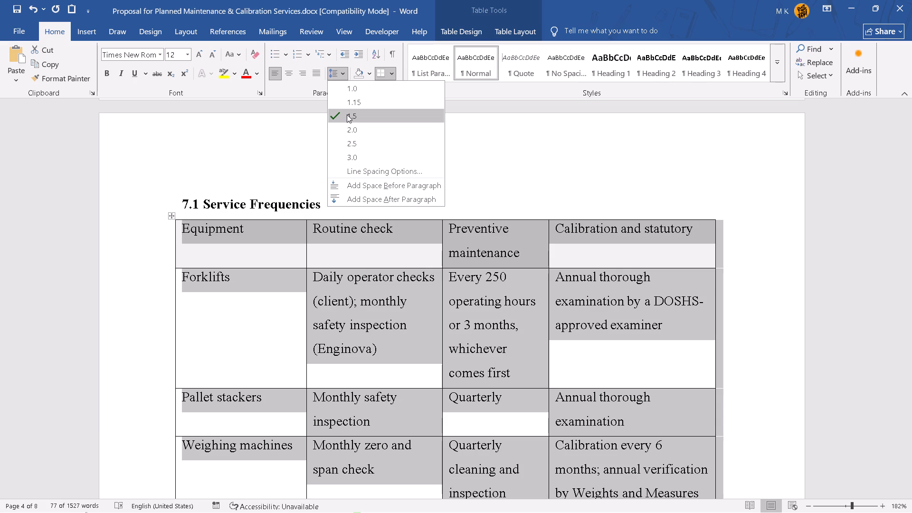
click(347, 114)
click(476, 30)
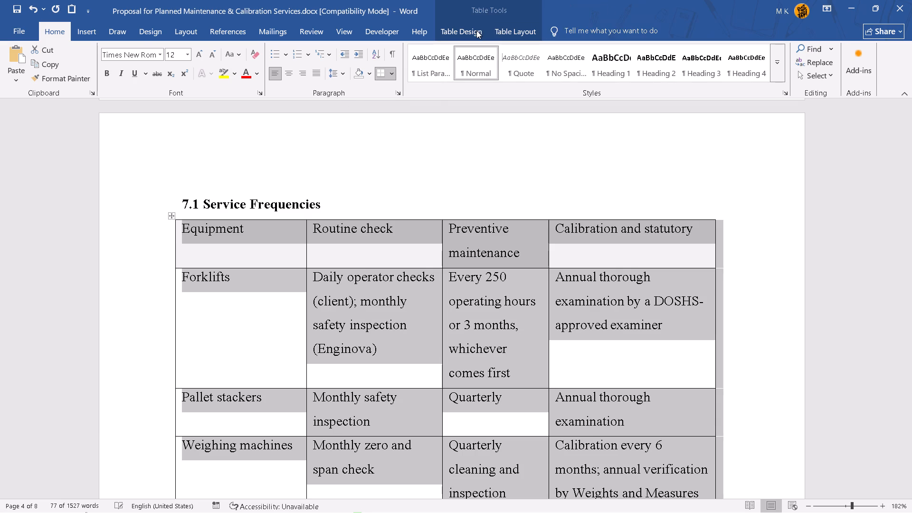
click(510, 26)
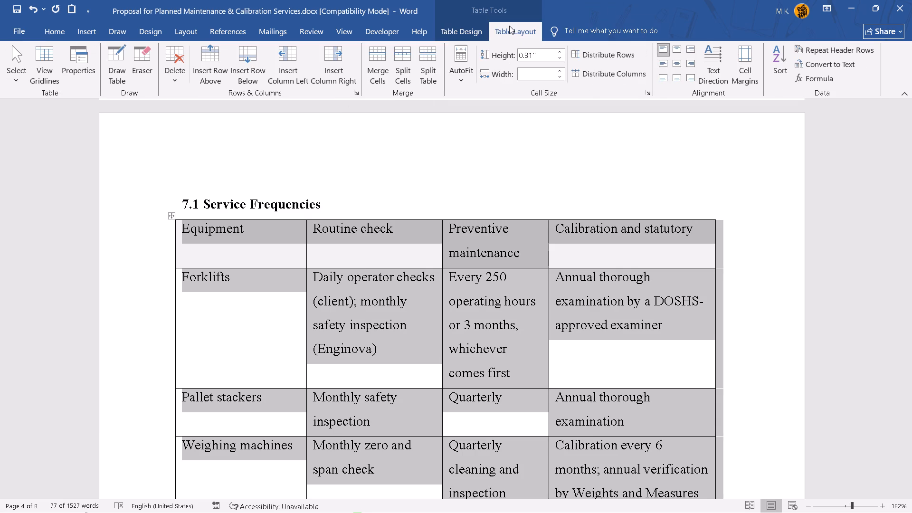
click(464, 76)
click(483, 111)
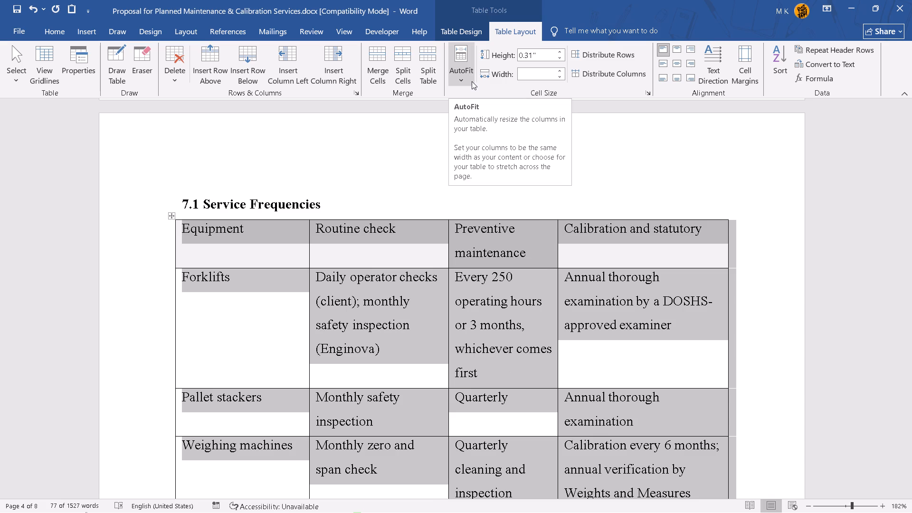
Return to the Equipment Covered table and autofit it to the window, with its weighing machines and refrigeration rows selected.
scroll(346, 268, up, 20)
scroll(346, 268, up, 1)
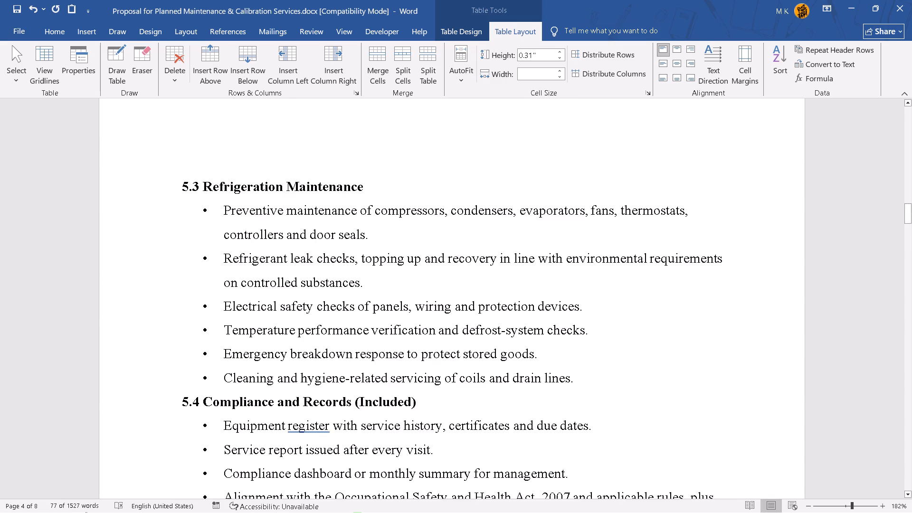
scroll(348, 268, up, 4)
scroll(348, 269, down, 1)
scroll(348, 269, up, 20)
scroll(348, 269, up, 2)
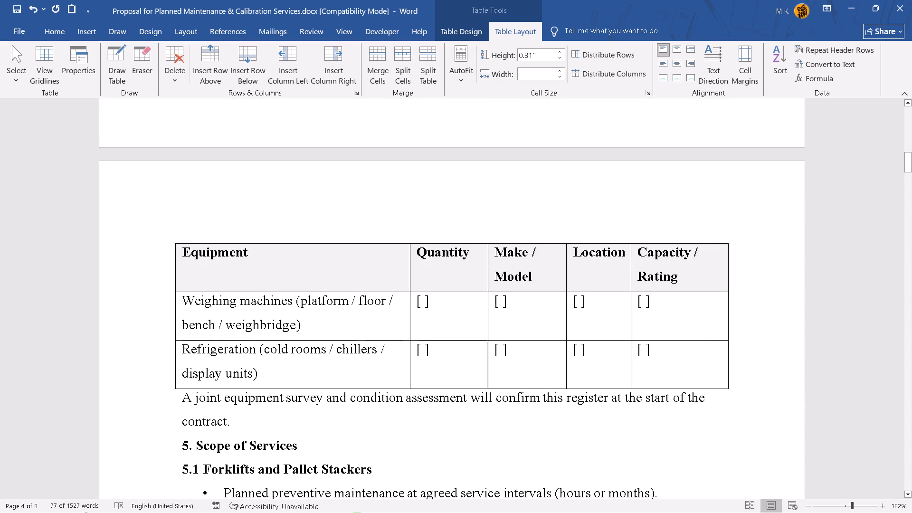
click(183, 261)
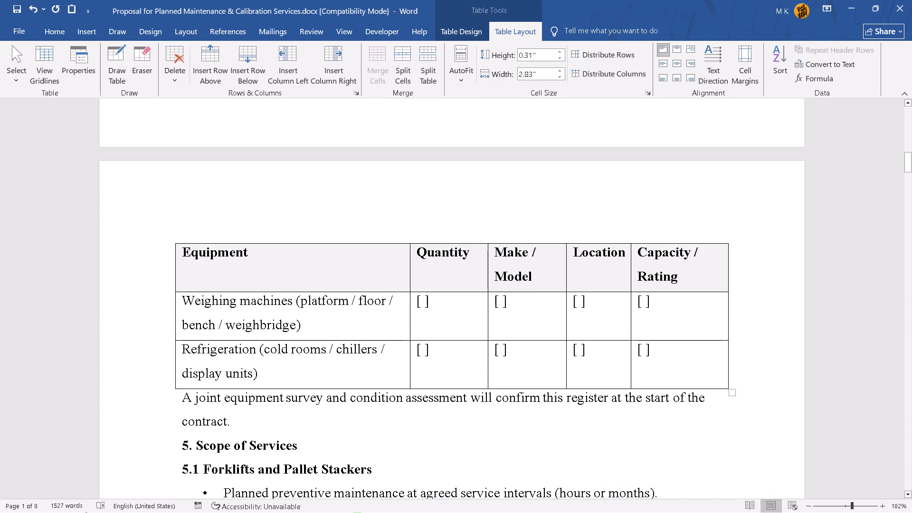
click(733, 394)
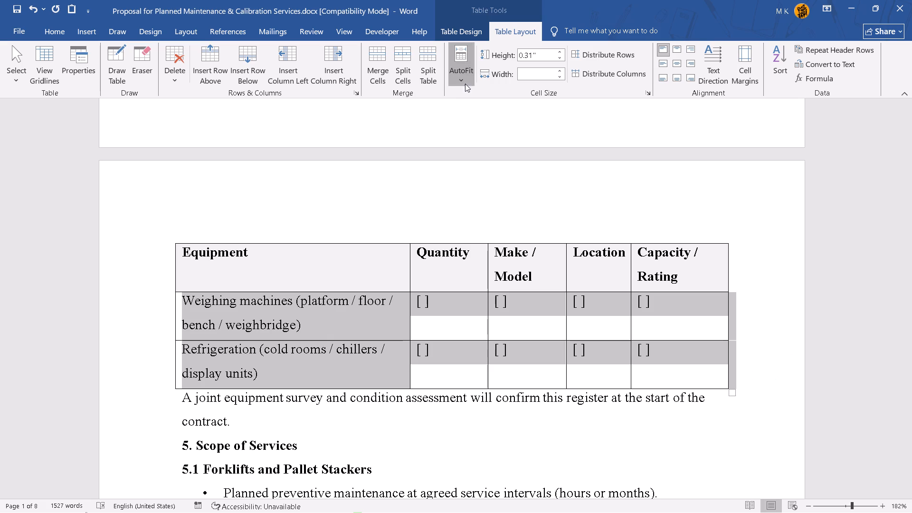
click(465, 83)
click(480, 111)
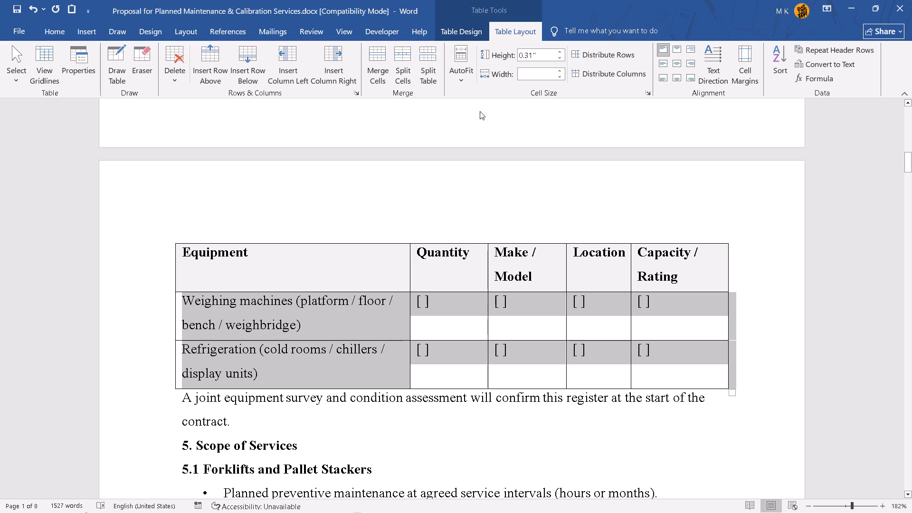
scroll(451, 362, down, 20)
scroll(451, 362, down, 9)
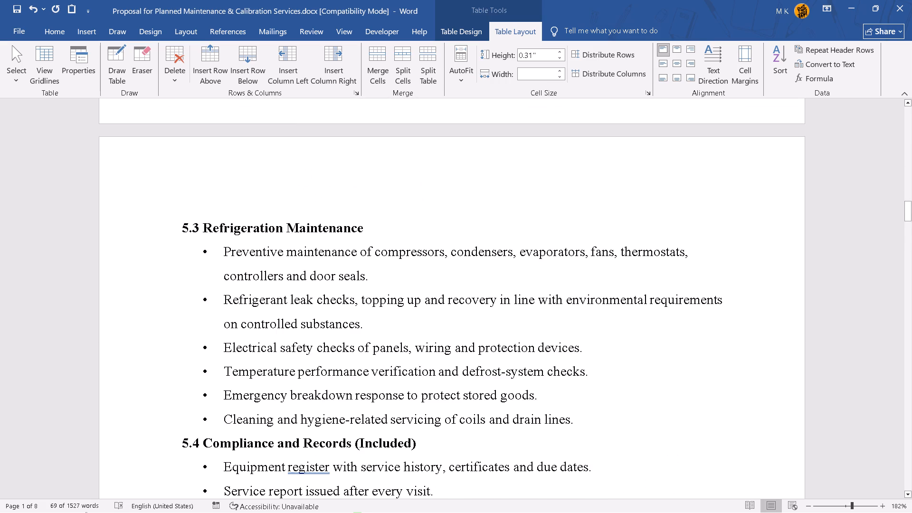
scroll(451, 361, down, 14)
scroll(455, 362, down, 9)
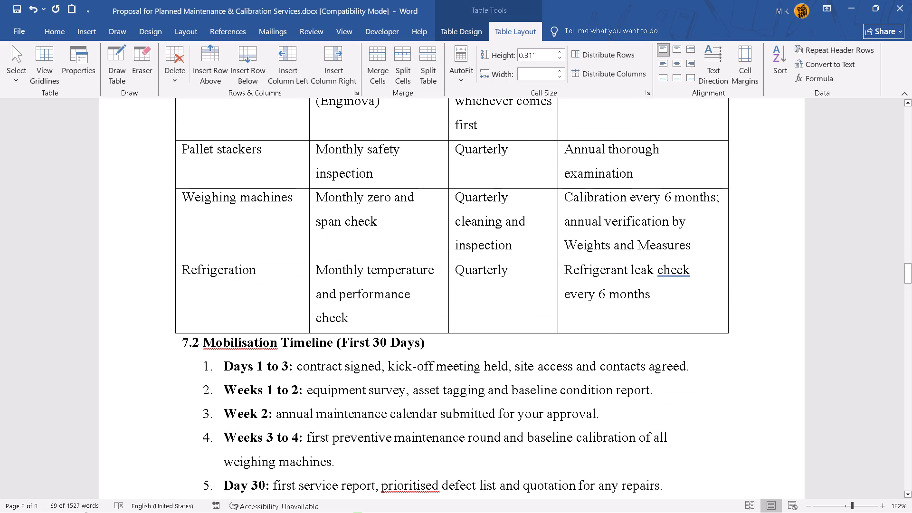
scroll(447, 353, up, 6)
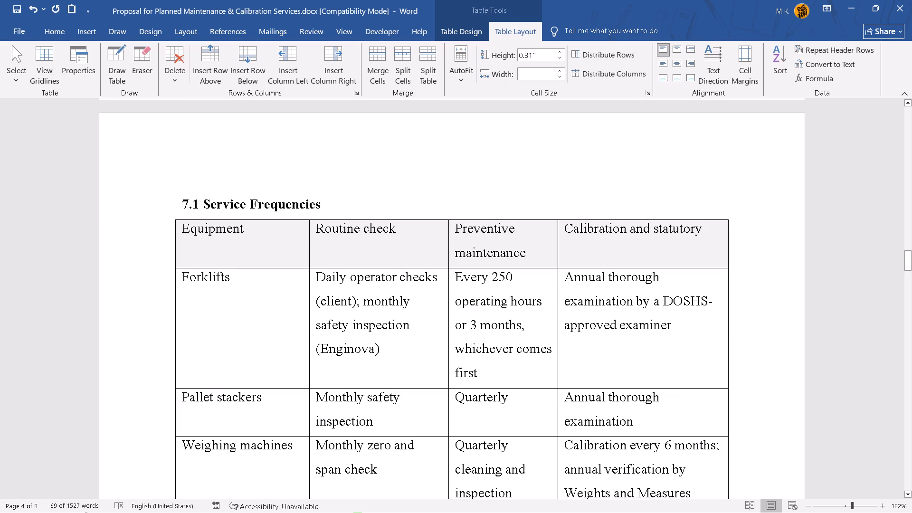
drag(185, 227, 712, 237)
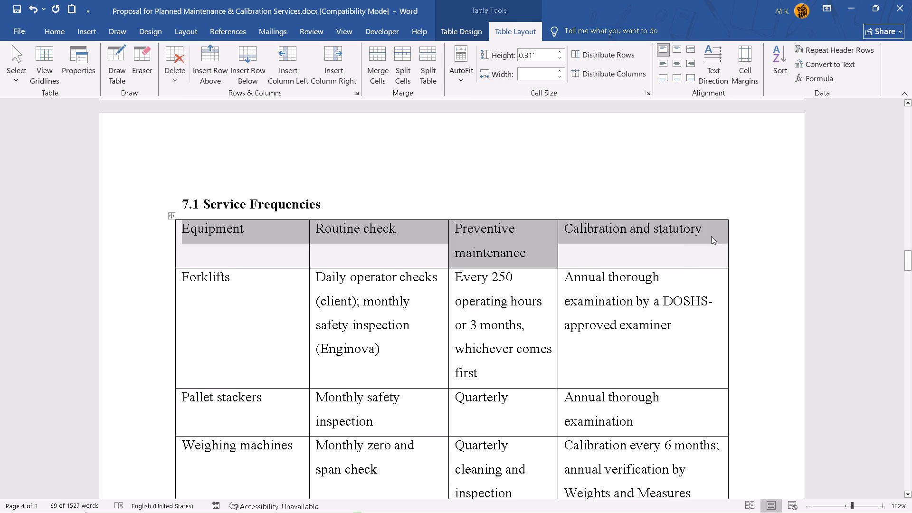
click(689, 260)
Correct the spelling of Mobilisation to Mobilization in the 7.2 heading.
scroll(318, 342, down, 5)
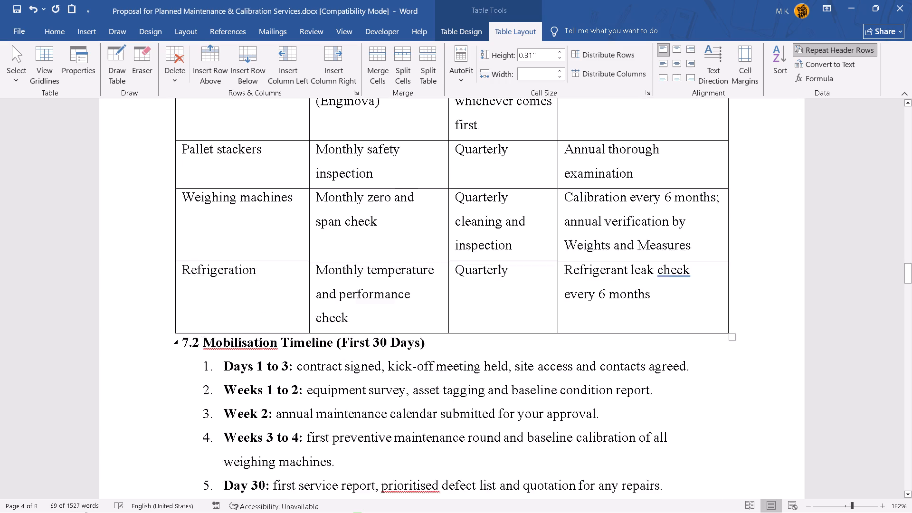
scroll(318, 342, down, 2)
right_click(242, 294)
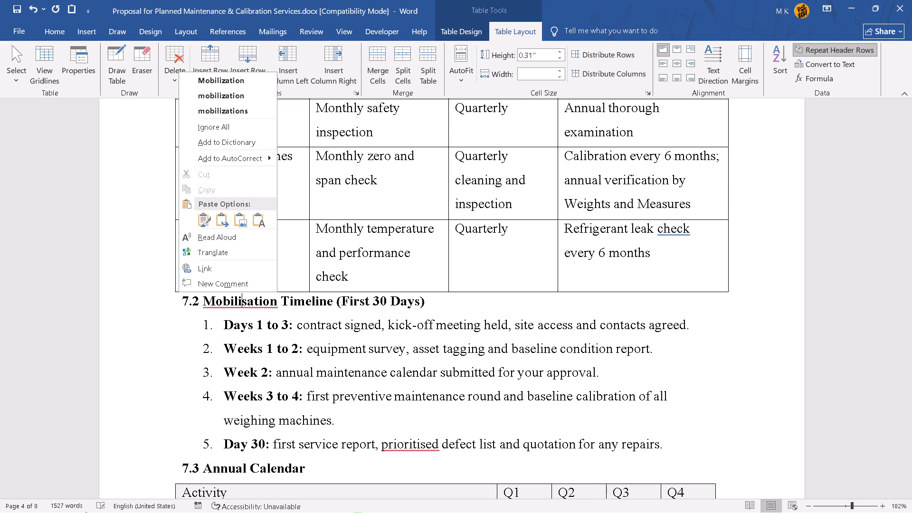
click(229, 78)
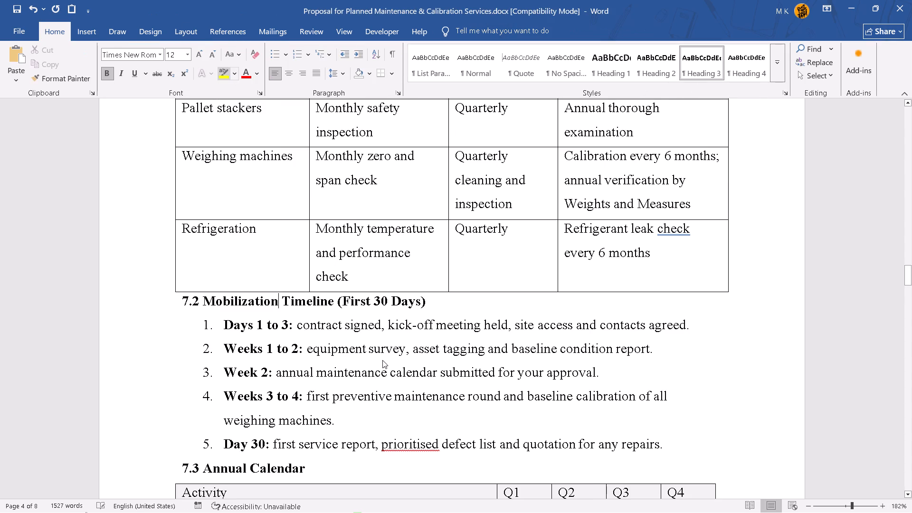
Autofit the 7.3 Annual Calendar table to the window and deselect it.
scroll(381, 358, down, 5)
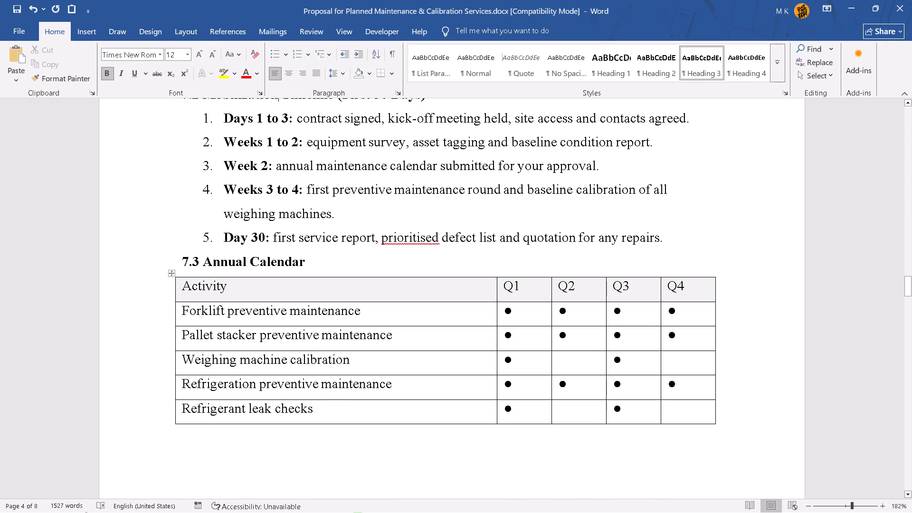
click(172, 273)
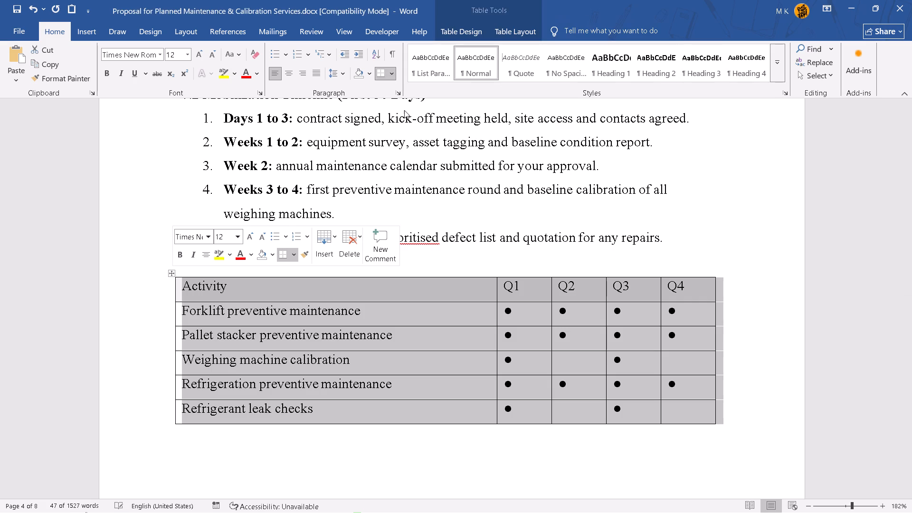
click(515, 35)
click(456, 77)
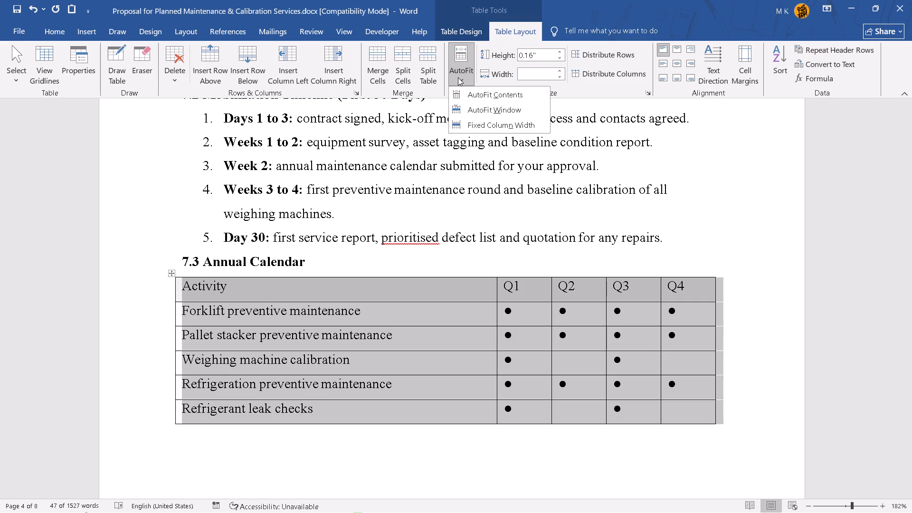
click(480, 107)
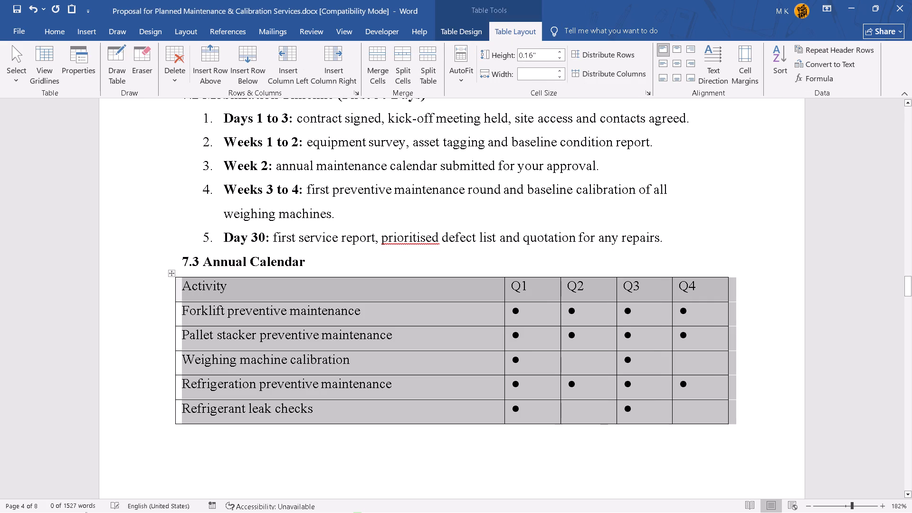
click(219, 293)
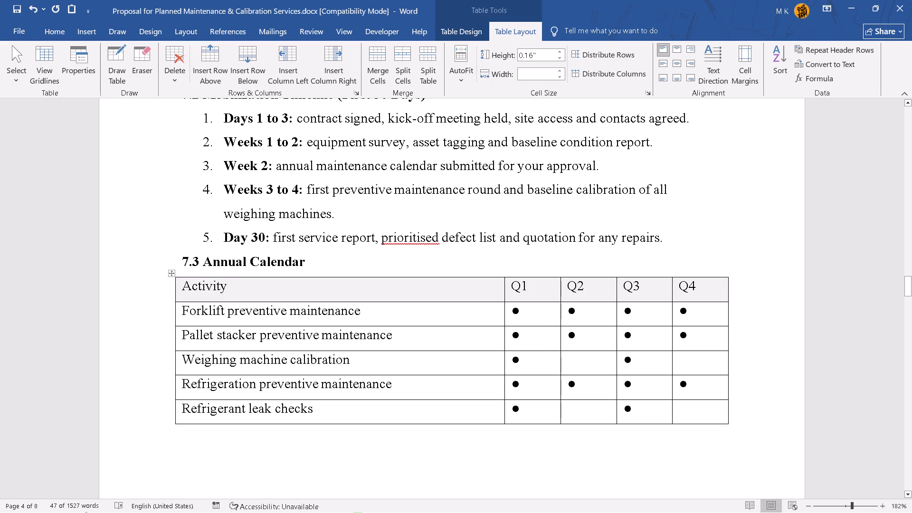
Make the header row of the 7.3 Annual Calendar table bold and deselect it.
drag(186, 284, 776, 294)
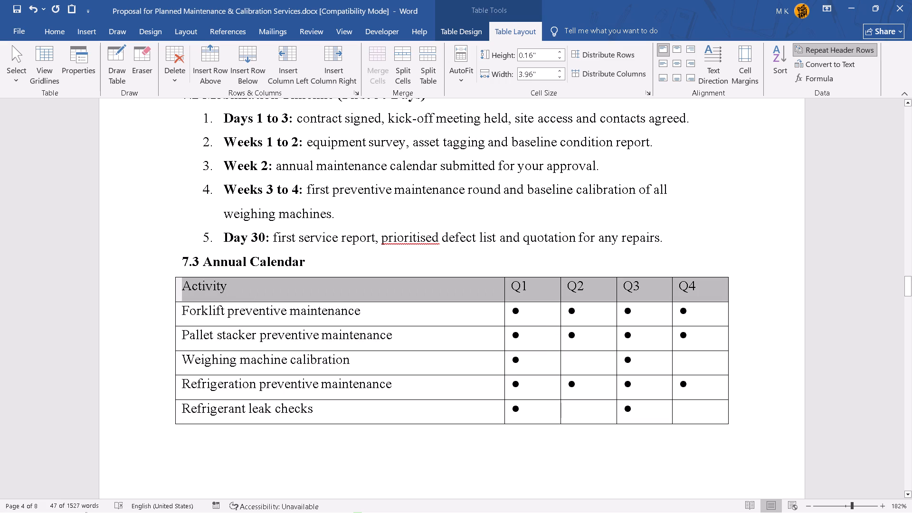
drag(776, 294, 709, 299)
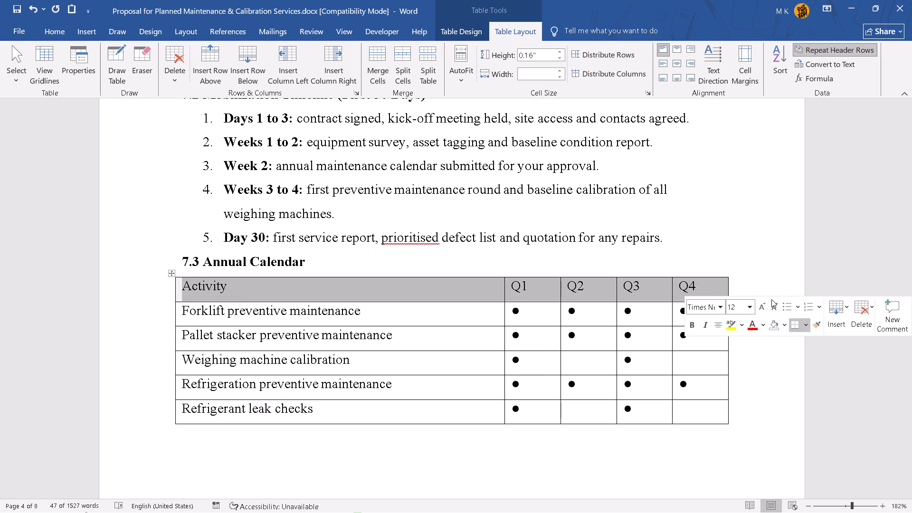
click(691, 323)
scroll(260, 374, down, 2)
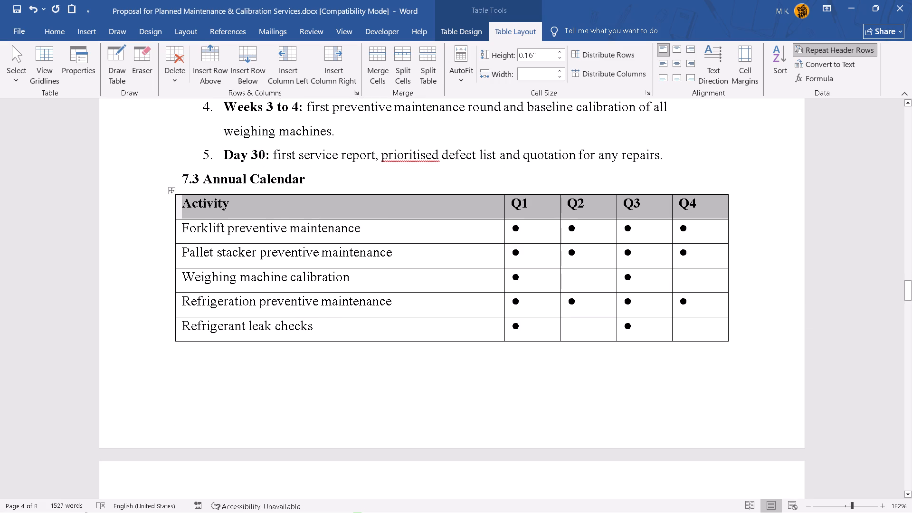
click(515, 230)
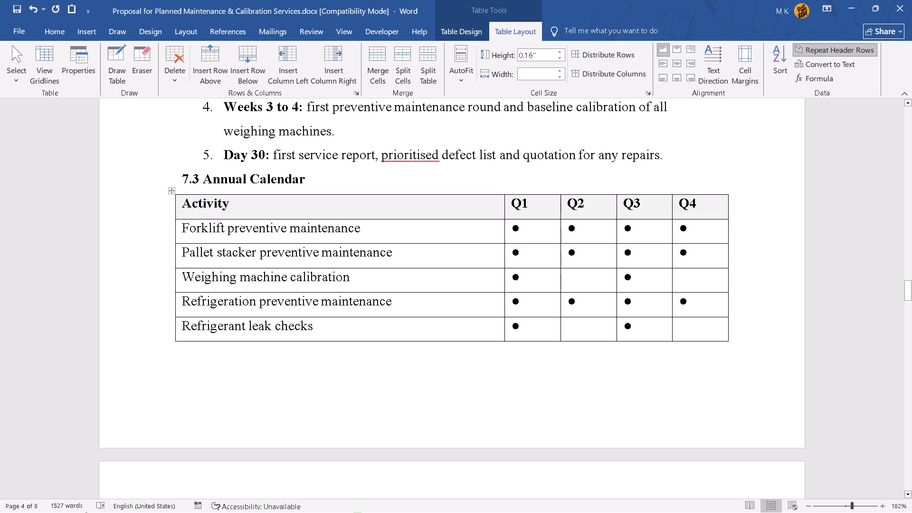
double_click(517, 229)
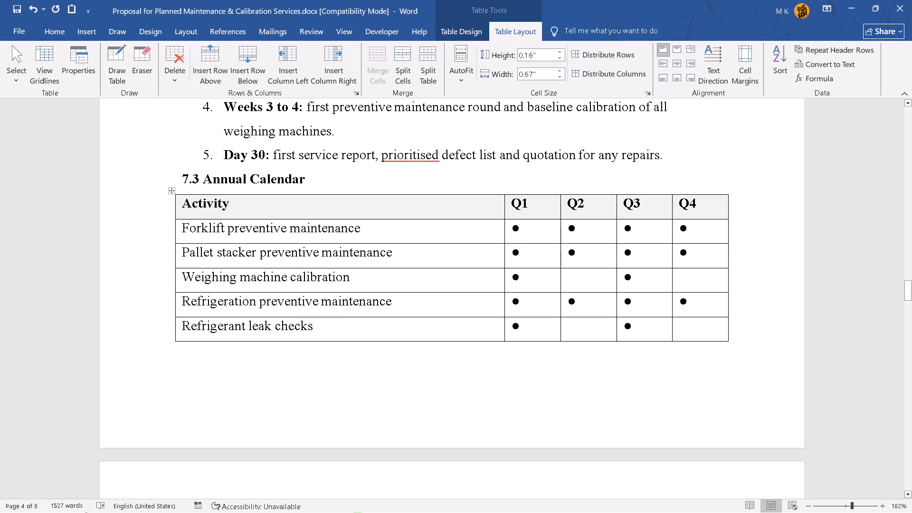
Insert a page break before the 7.3 Annual Calendar heading so it starts on a new page with its table.
scroll(515, 258, down, 7)
scroll(515, 258, up, 1)
scroll(515, 258, down, 4)
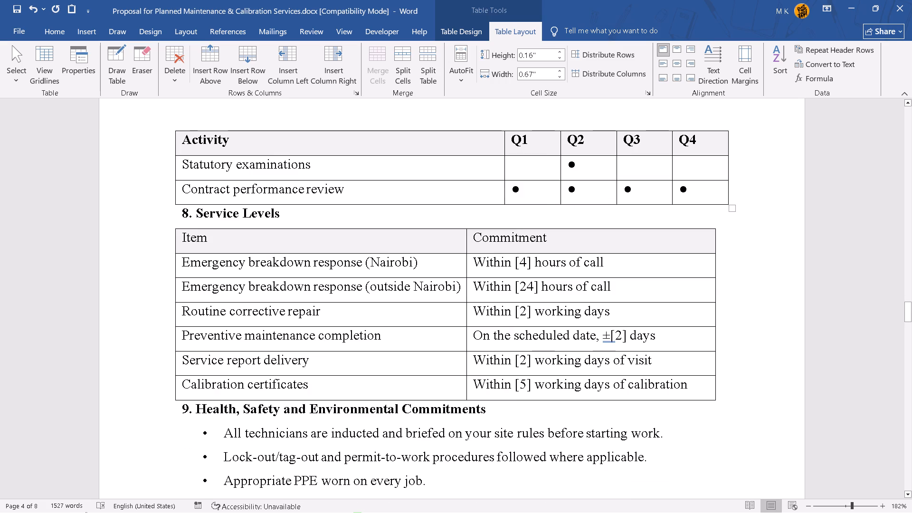
click(292, 132)
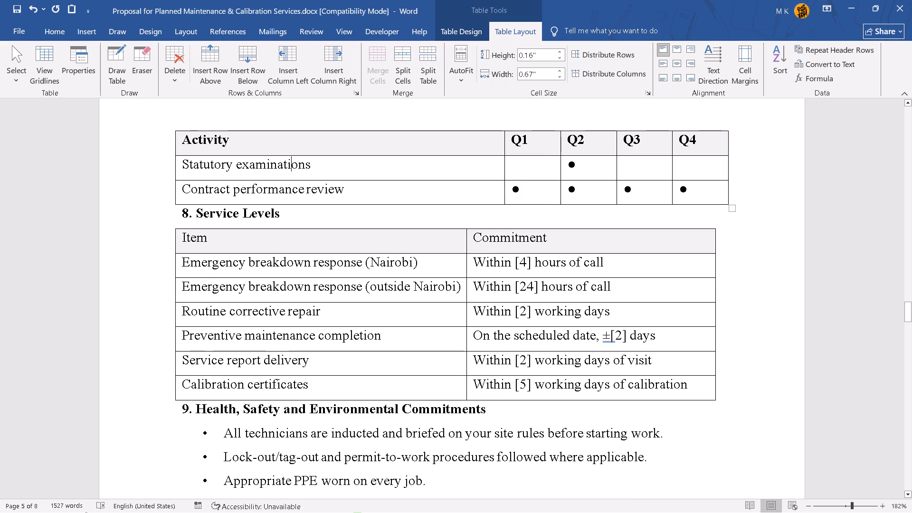
click(734, 207)
scroll(733, 228, up, 4)
scroll(733, 228, down, 1)
scroll(733, 228, up, 4)
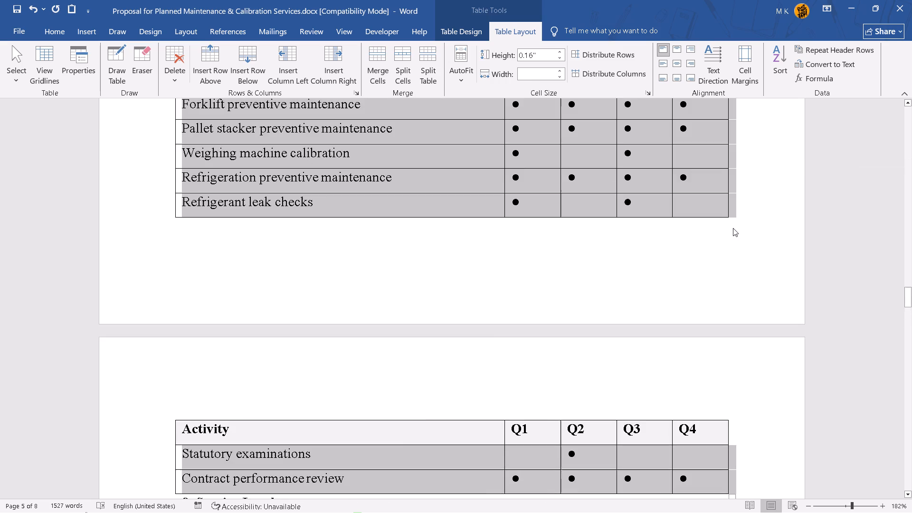
scroll(733, 228, up, 4)
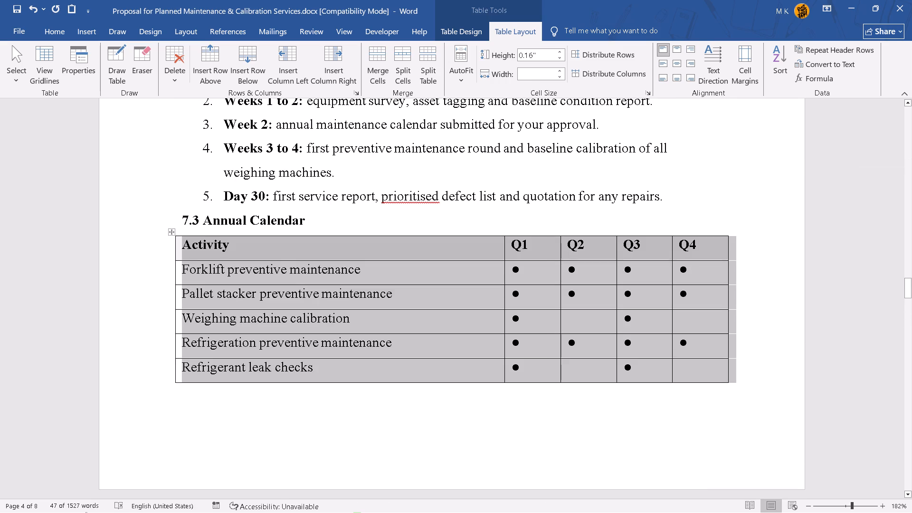
click(185, 213)
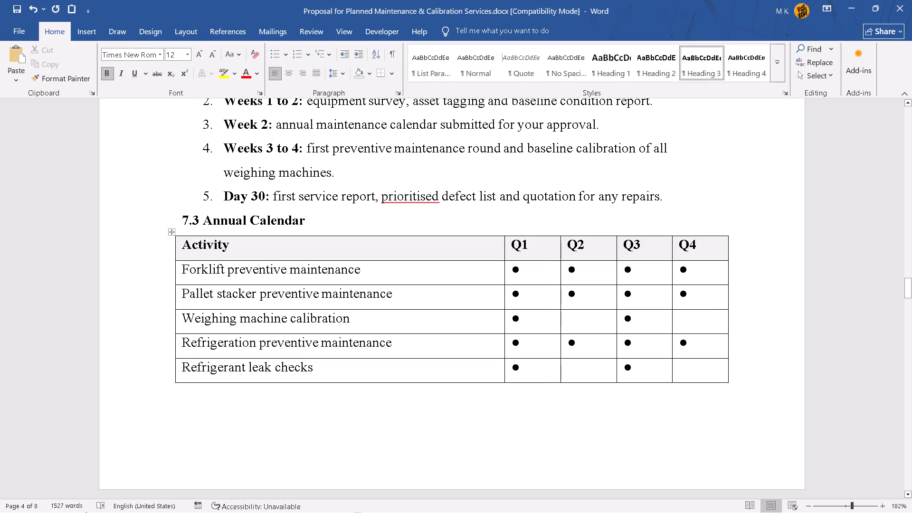
key(ctrl+Return)
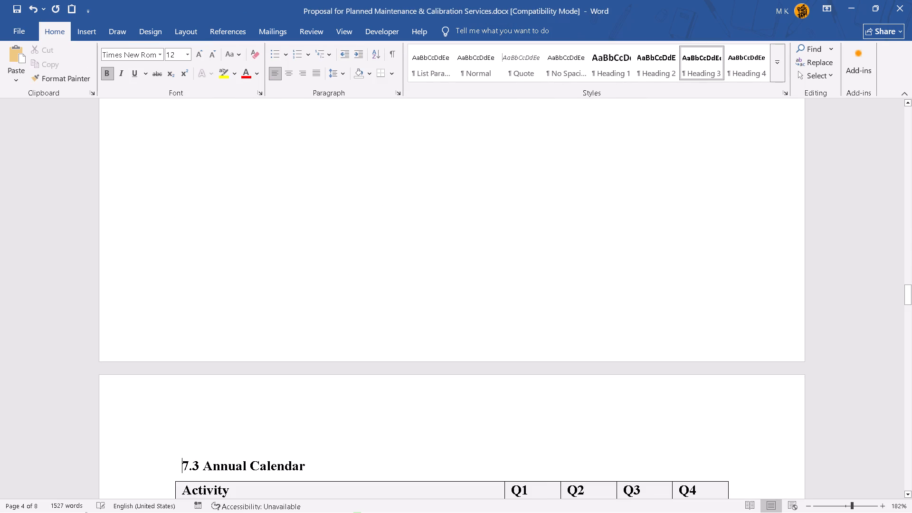
Insert a blank line between the Service Frequencies table and the 7.2 Mobilization Timeline heading.
scroll(406, 259, up, 6)
scroll(406, 259, down, 7)
scroll(411, 262, up, 6)
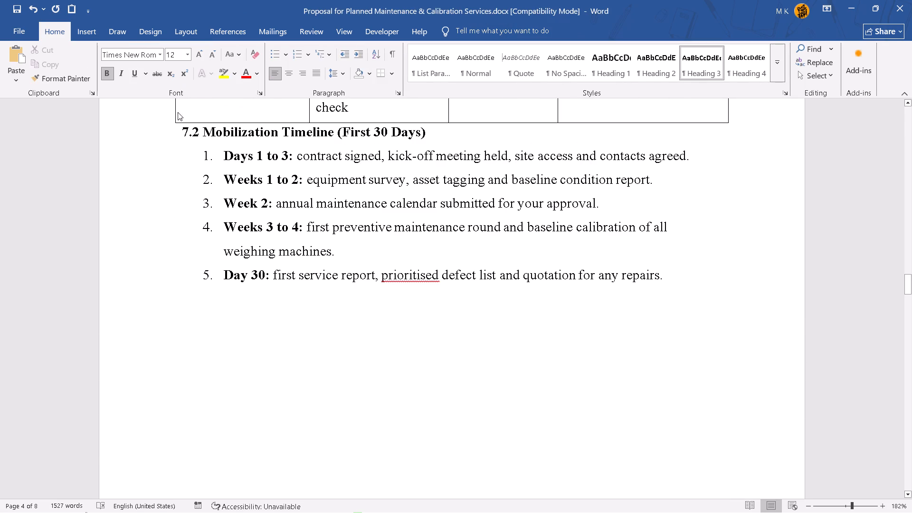
click(184, 125)
key(Return)
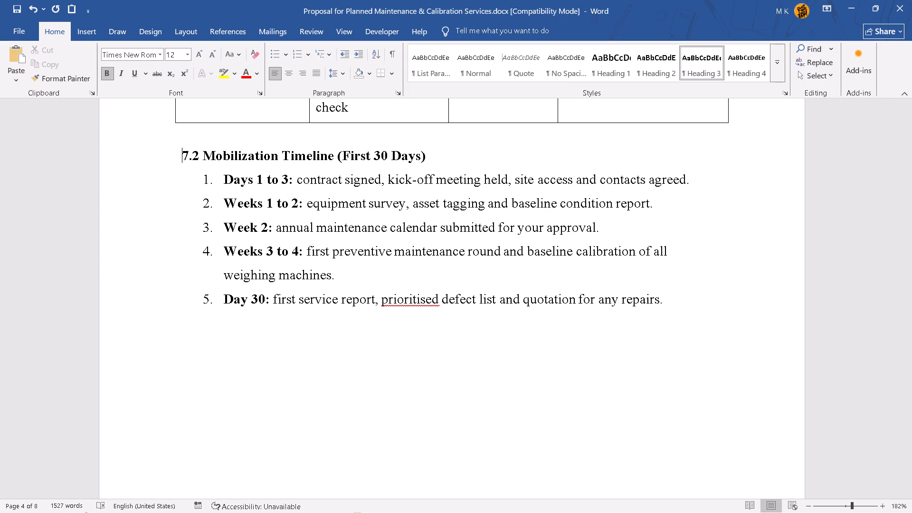
Make the Item and Commitment header row of the 8. Service Levels table bold.
scroll(366, 223, down, 8)
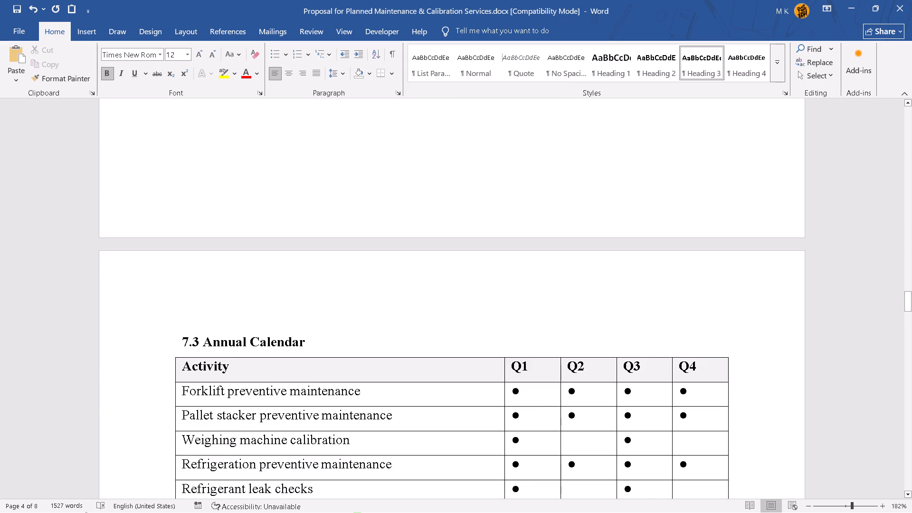
scroll(366, 224, down, 6)
scroll(367, 227, up, 1)
scroll(367, 227, down, 4)
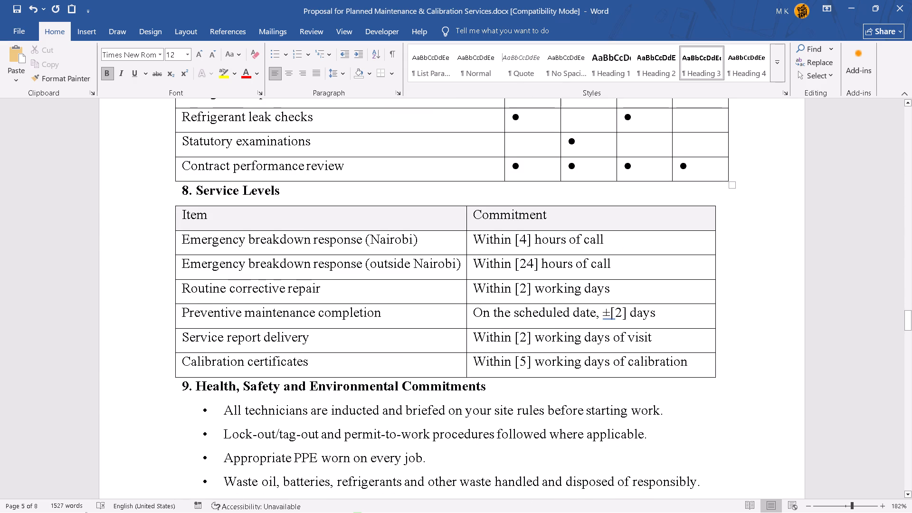
click(253, 245)
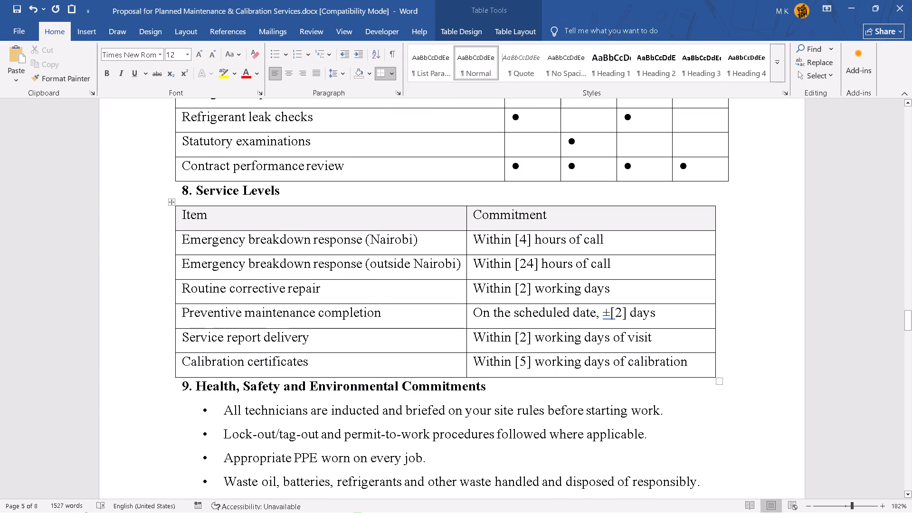
click(184, 211)
drag(185, 213, 717, 249)
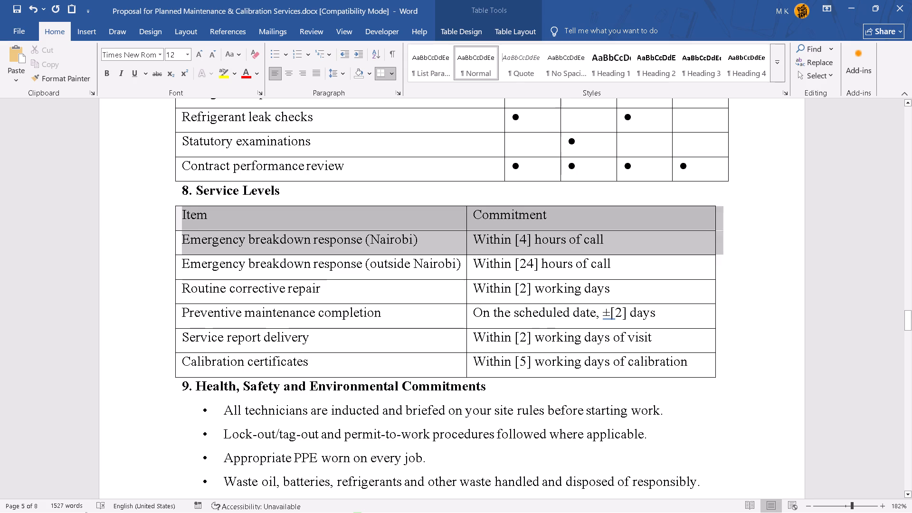
drag(717, 249, 712, 220)
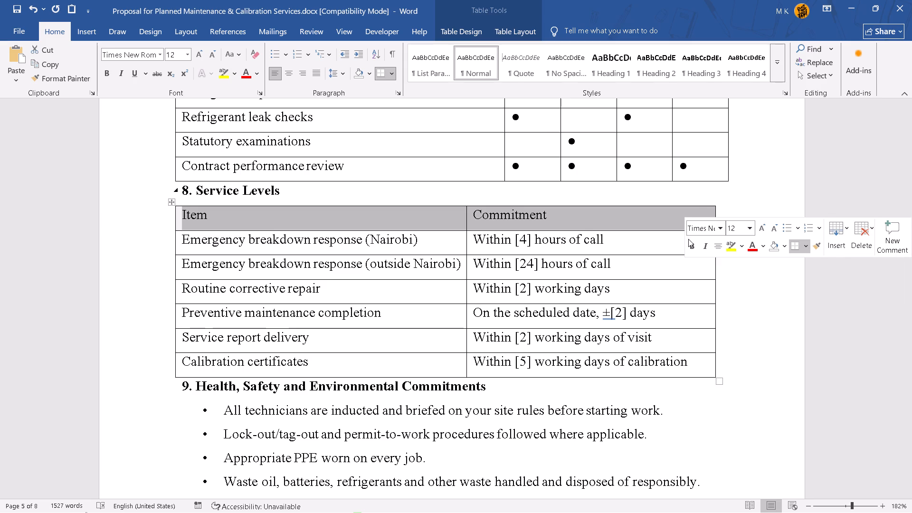
click(691, 241)
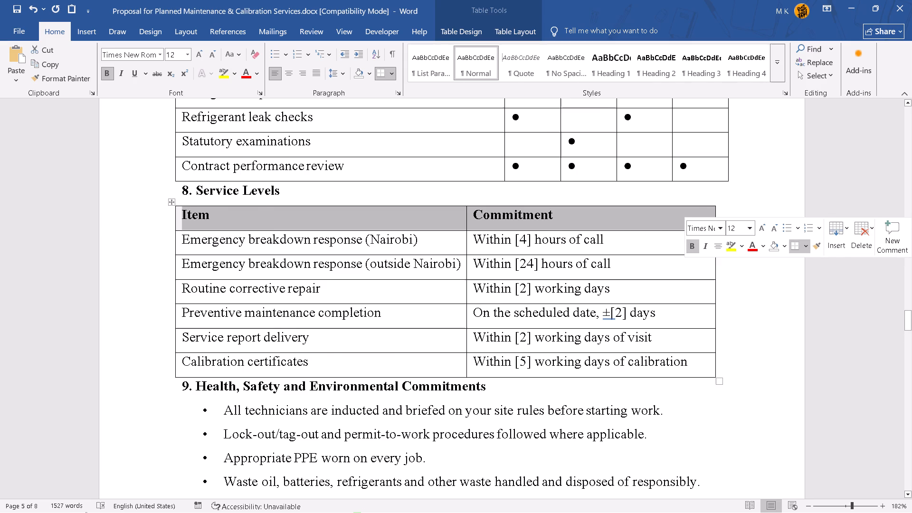
Make the Role, Name and Responsibility header row of the 10. Project Team table bold.
scroll(536, 293, down, 2)
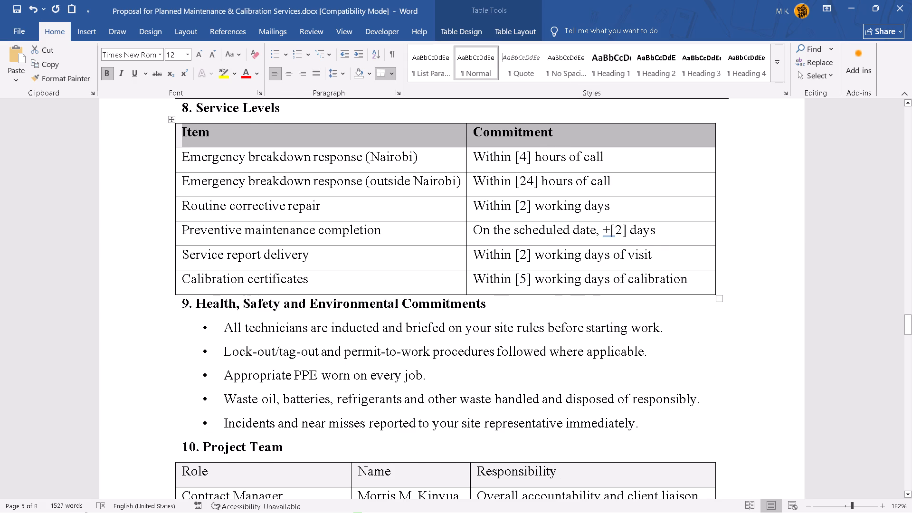
scroll(515, 181, up, 1)
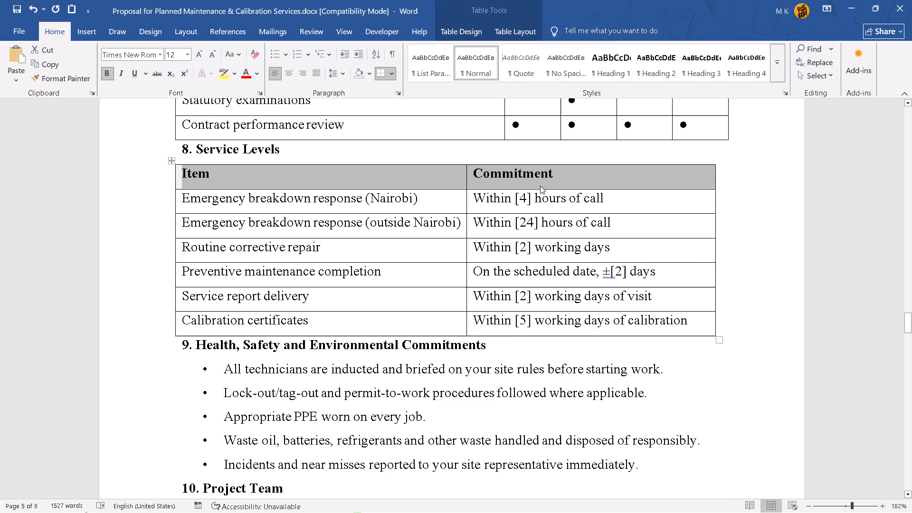
scroll(540, 183, down, 2)
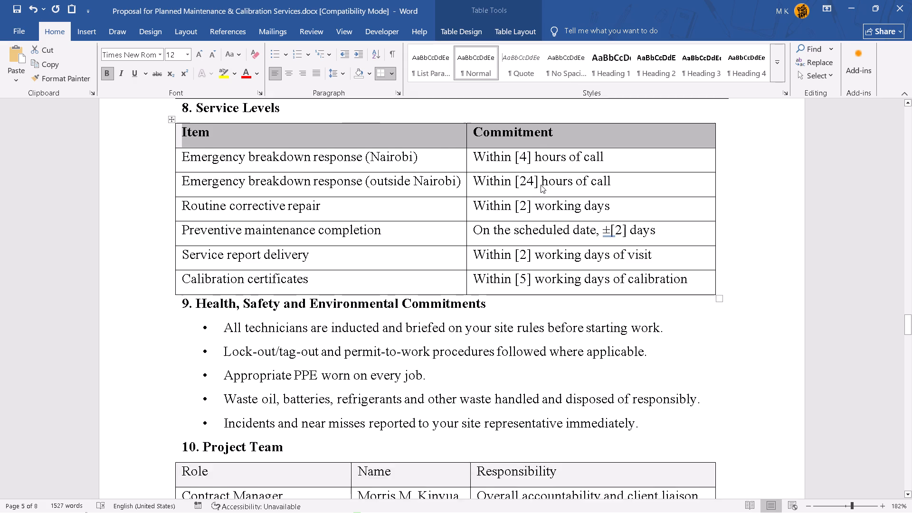
scroll(541, 185, down, 2)
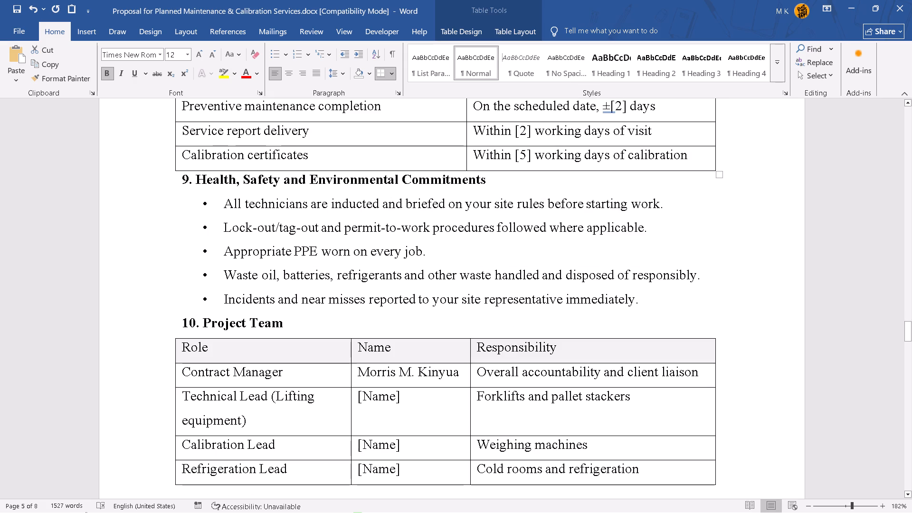
click(221, 374)
drag(179, 344, 324, 355)
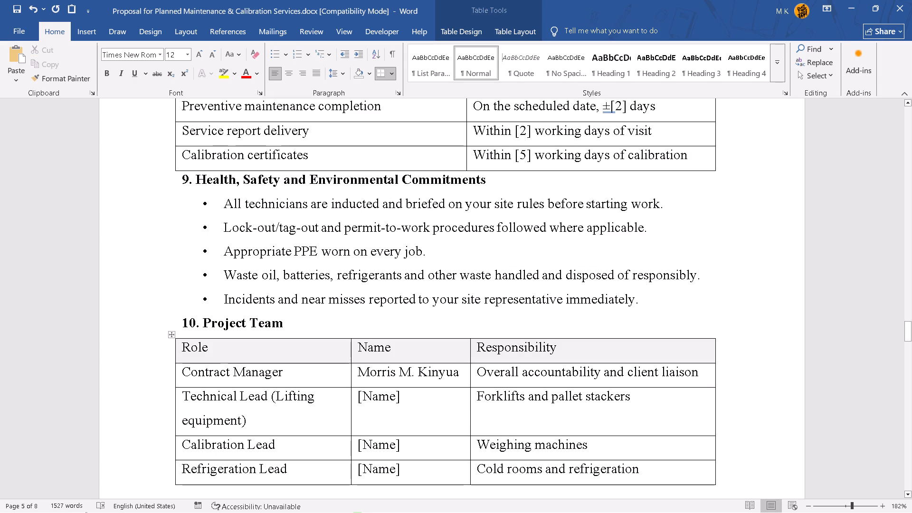
drag(324, 355, 545, 343)
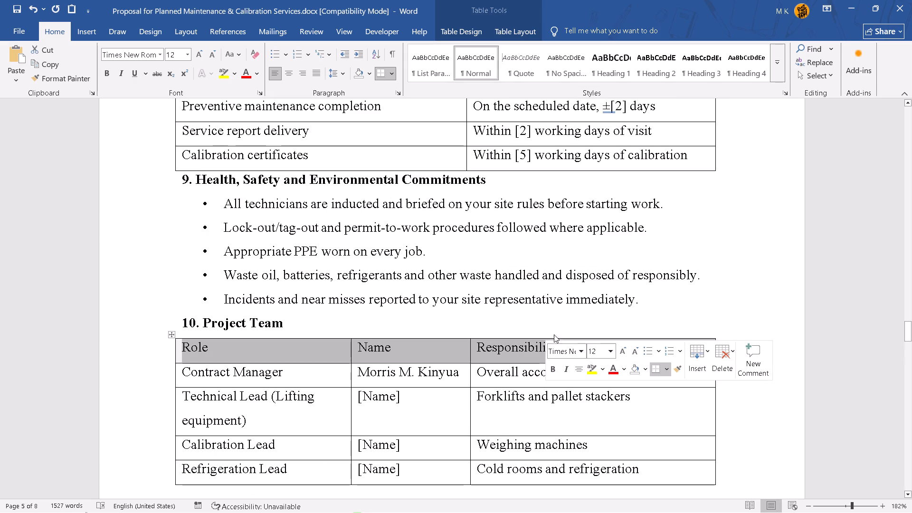
scroll(505, 263, down, 4)
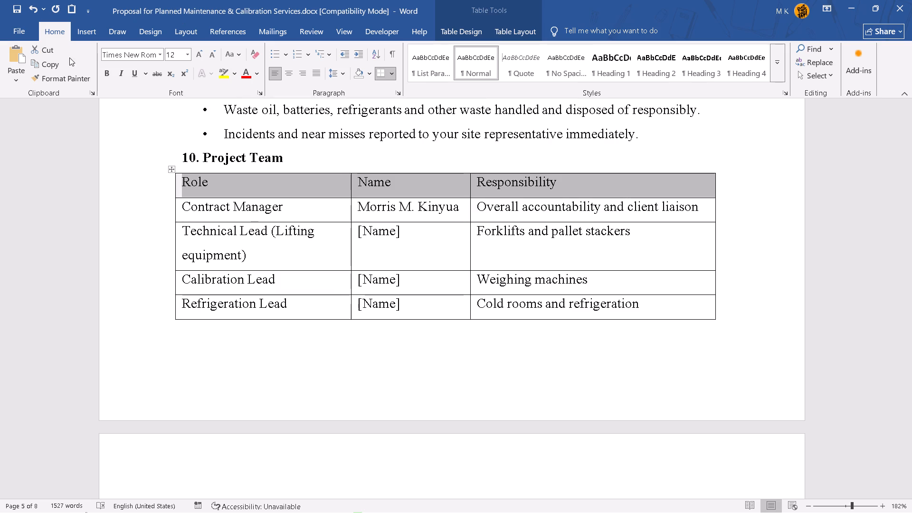
click(104, 72)
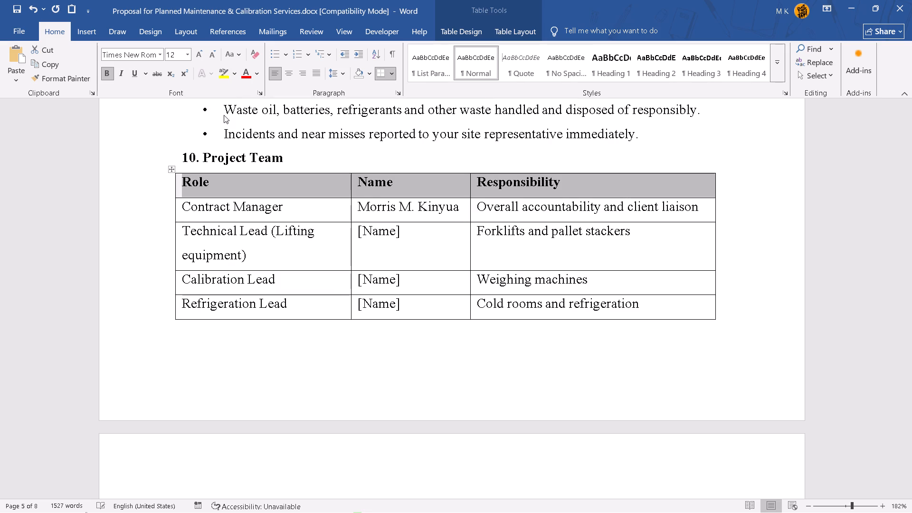
Make the Unit, Service and Rate (KES) header row of the 11.1 Pricing table bold.
scroll(300, 199, down, 3)
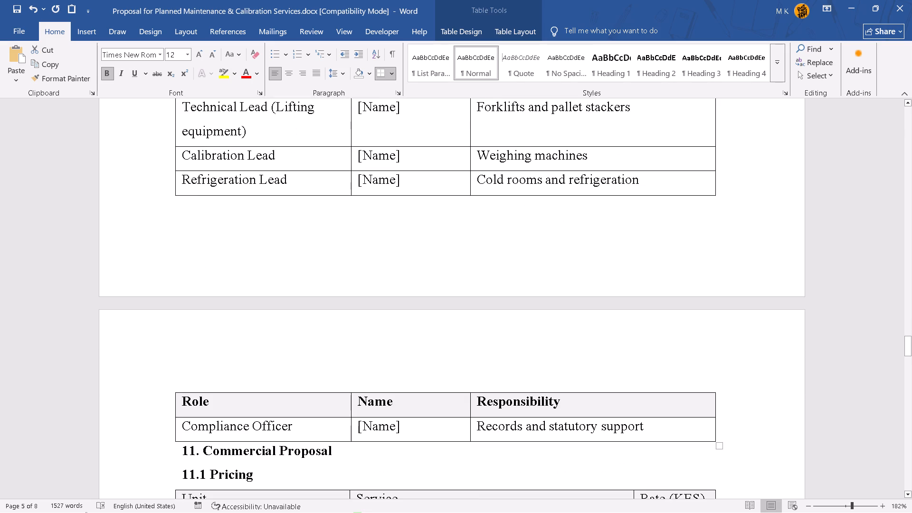
scroll(308, 202, up, 2)
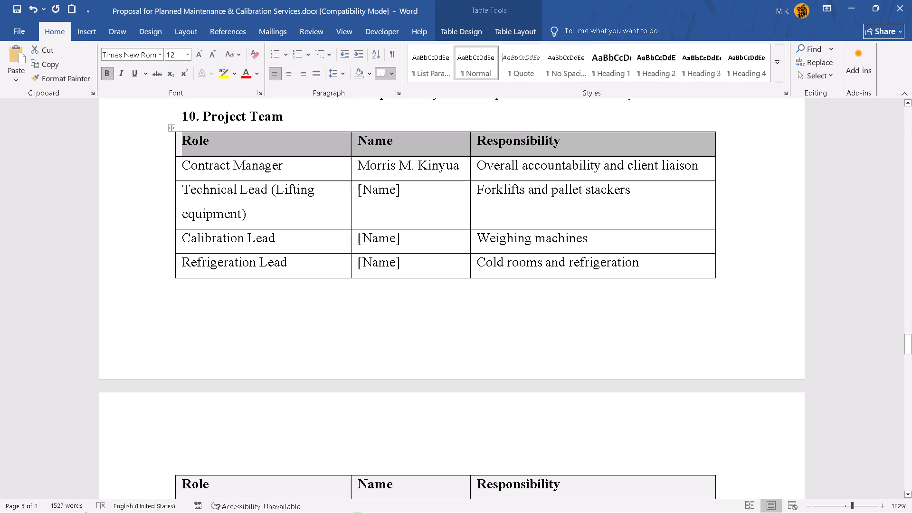
scroll(309, 197, down, 4)
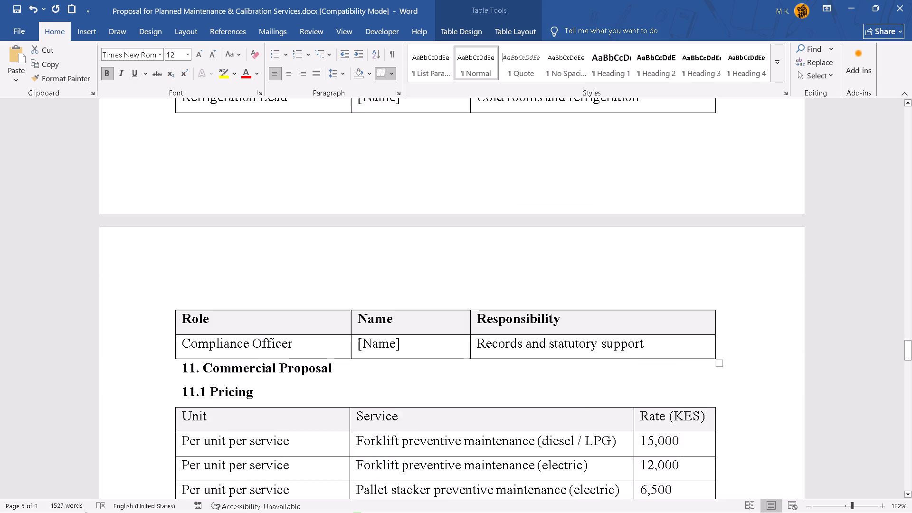
scroll(309, 198, down, 3)
scroll(176, 183, down, 3)
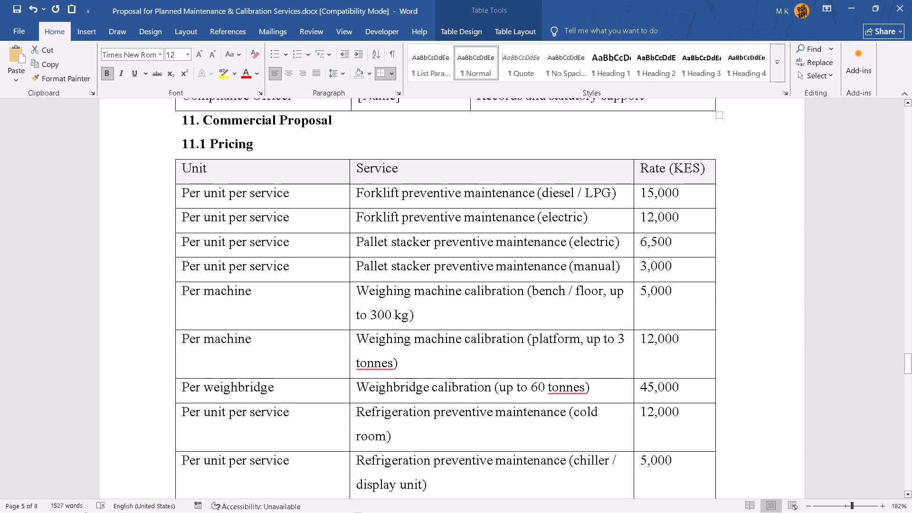
drag(184, 170, 253, 169)
drag(253, 169, 649, 166)
click(657, 192)
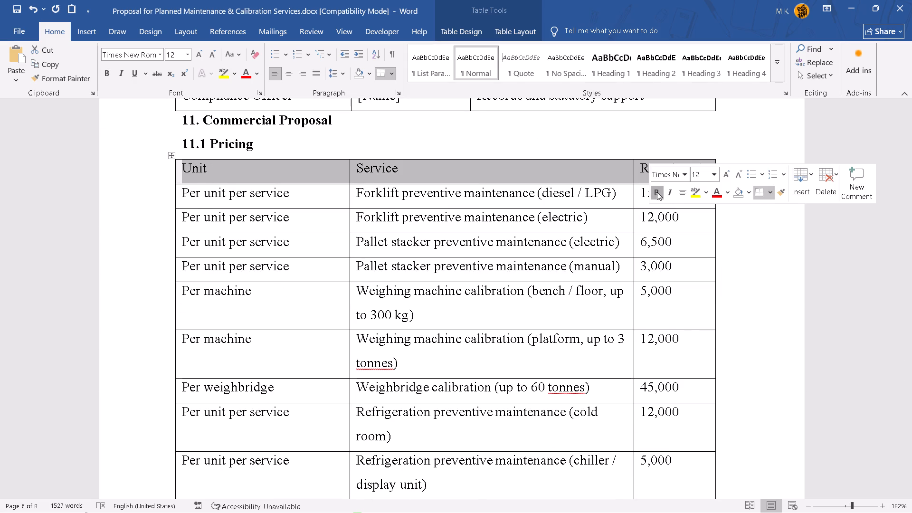
scroll(322, 275, down, 7)
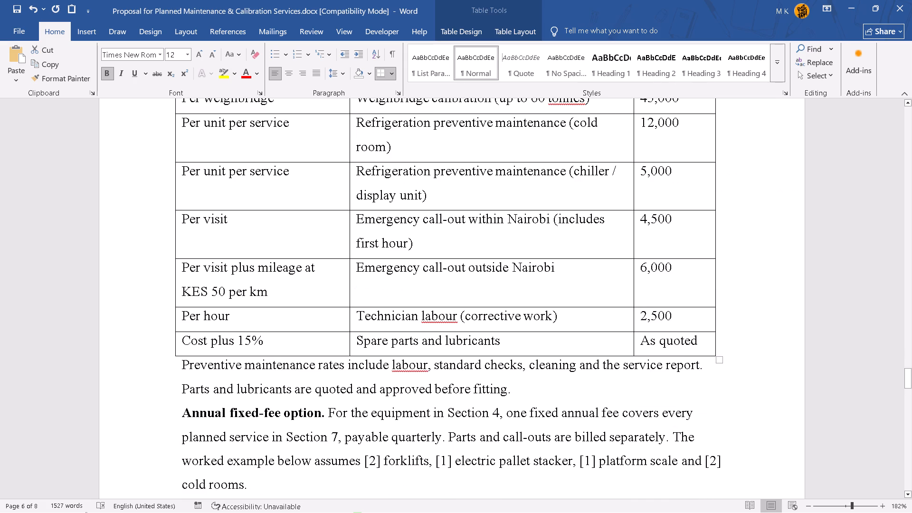
scroll(323, 284, down, 3)
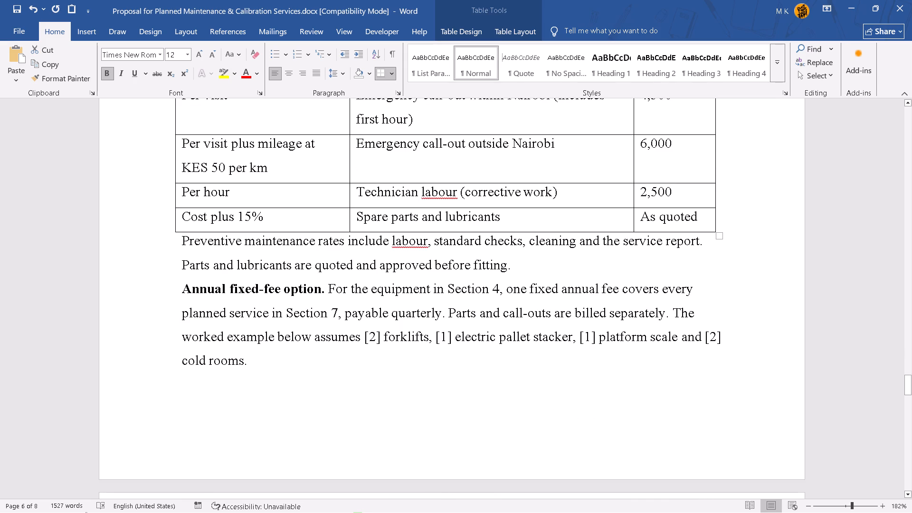
Insert a blank line between the 11.1 Pricing table and the paragraph starting "Preventive maintenance rates include labour".
click(183, 238)
key(Return)
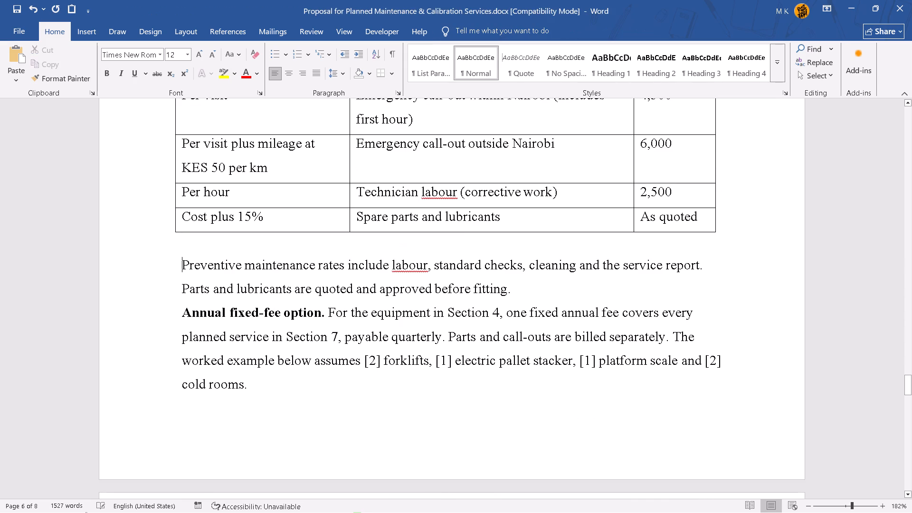
Make the Equipment, Quantity, Services per year, Rate and Annual (KES) header row of the annual fixed-fee table bold.
scroll(343, 312, down, 5)
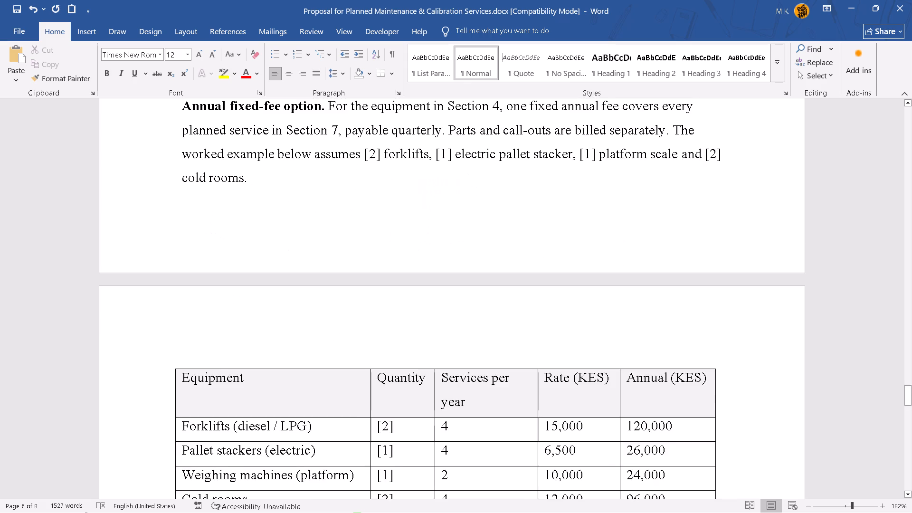
scroll(343, 311, down, 2)
click(178, 297)
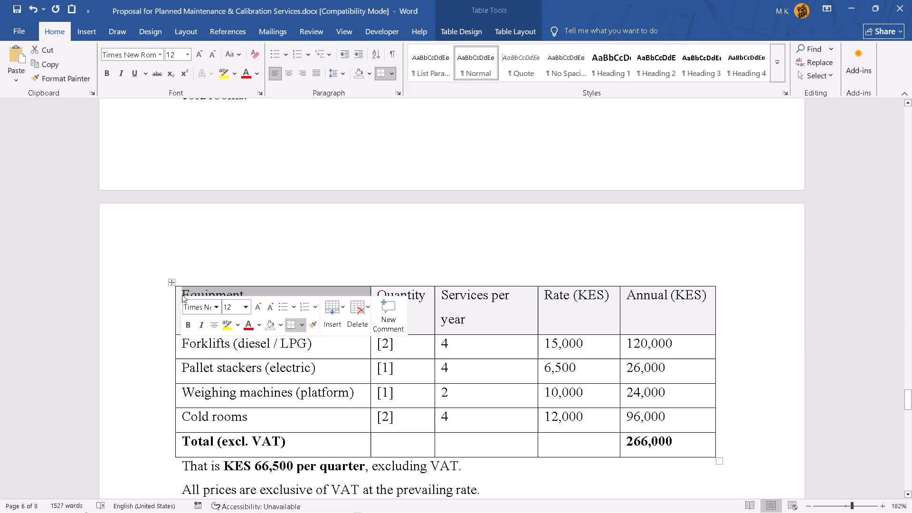
click(182, 294)
drag(182, 294, 713, 281)
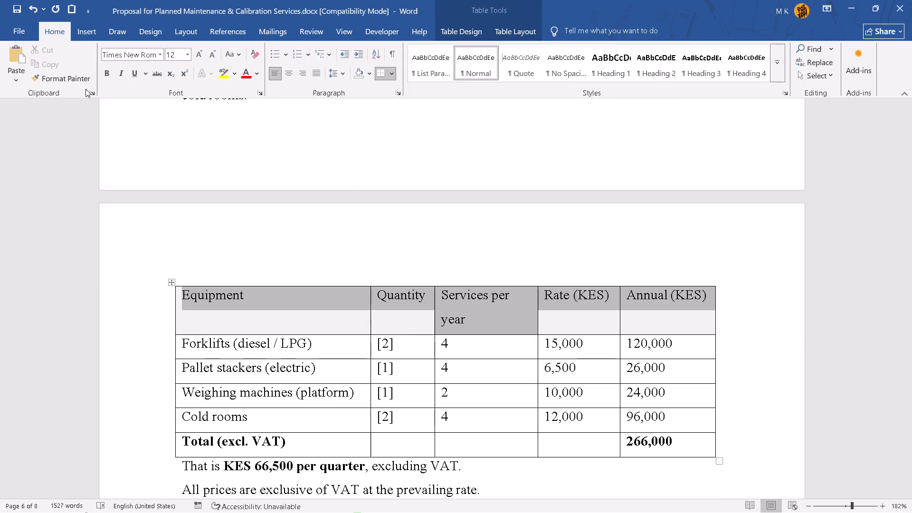
click(104, 71)
AutoFit the whole annual fixed-fee table to the window width.
scroll(412, 354, down, 3)
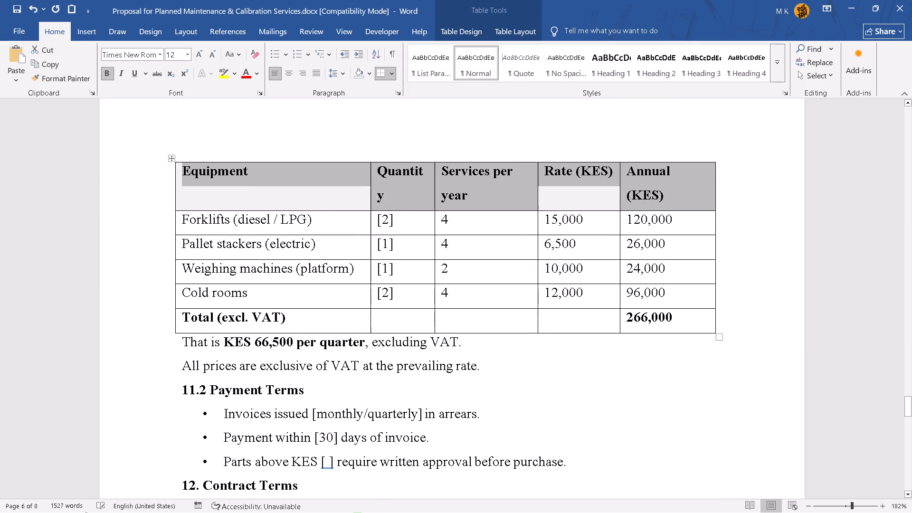
click(169, 154)
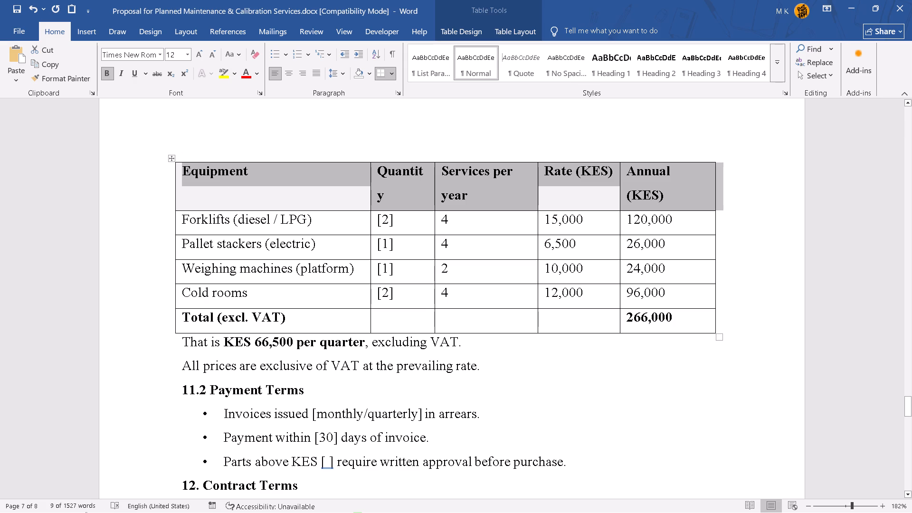
click(172, 158)
click(510, 26)
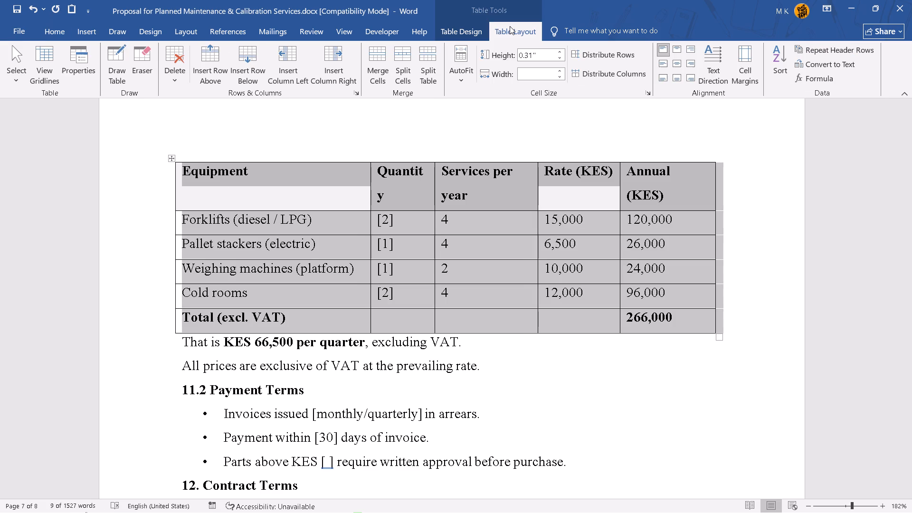
click(466, 77)
click(478, 113)
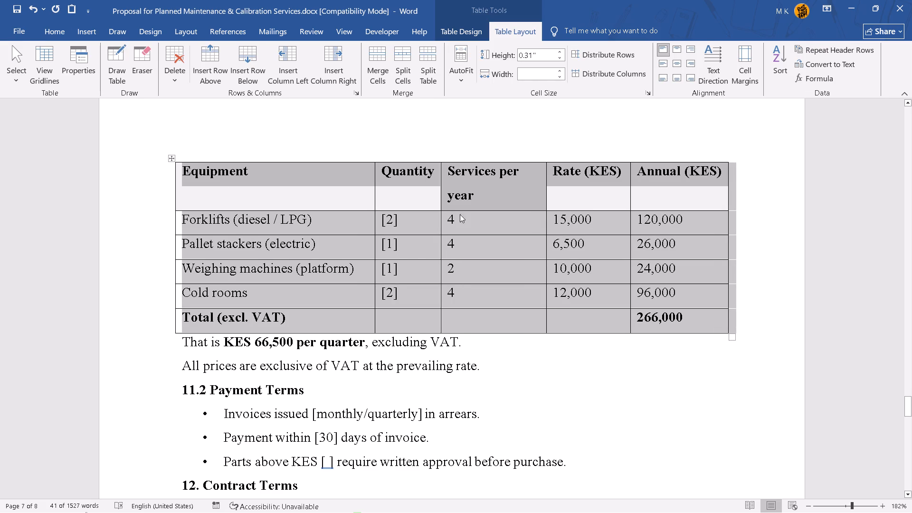
Insert a blank line between the annual fixed-fee table and the "That is KES 66,500 per quarter" sentence.
scroll(393, 331, down, 2)
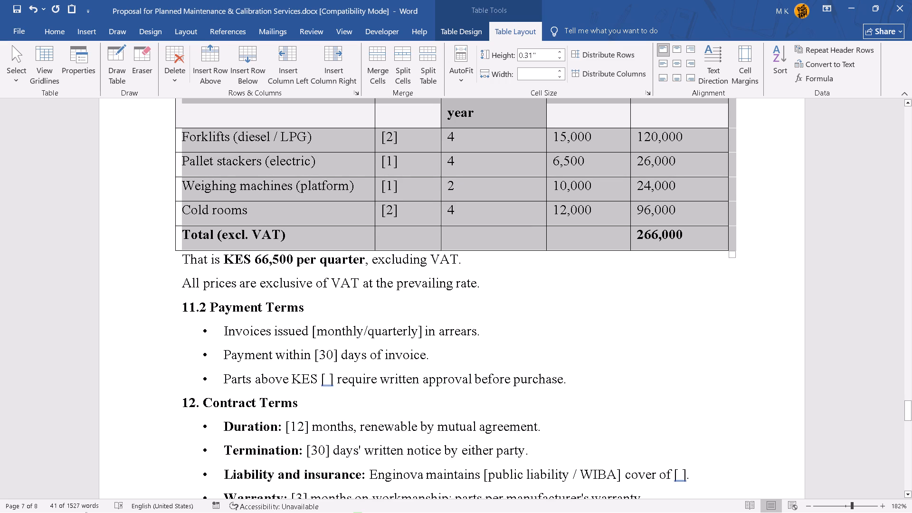
click(186, 259)
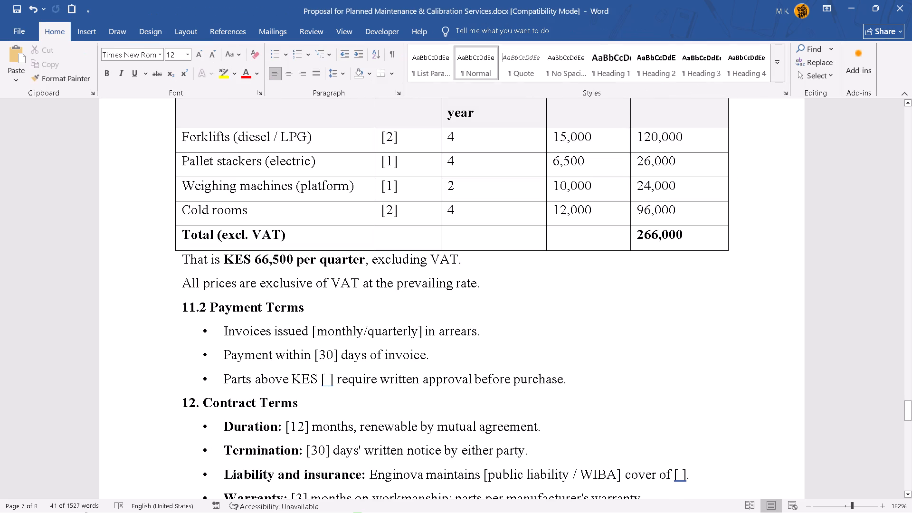
key(Return)
Reduce the bracketed "monthly/quarterly" placeholder in the first 11.2 Payment Terms bullet to plain "monthly".
scroll(408, 315, down, 3)
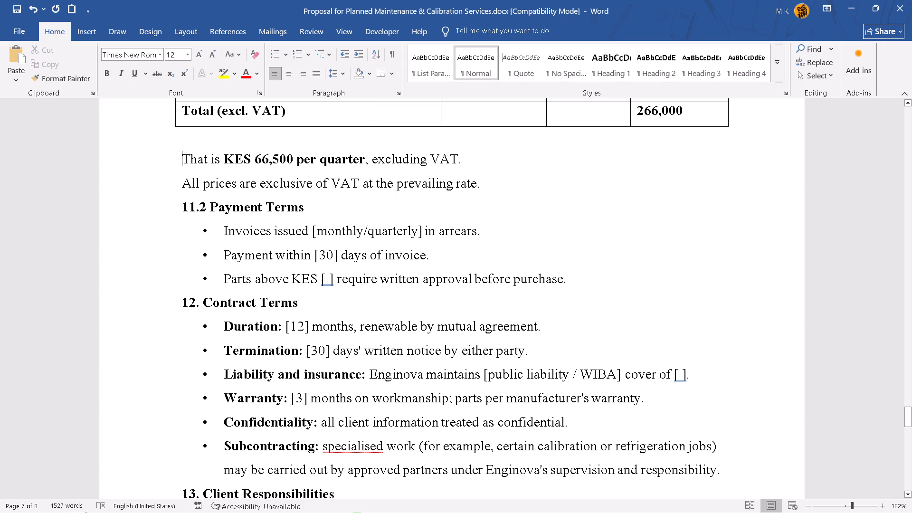
click(423, 229)
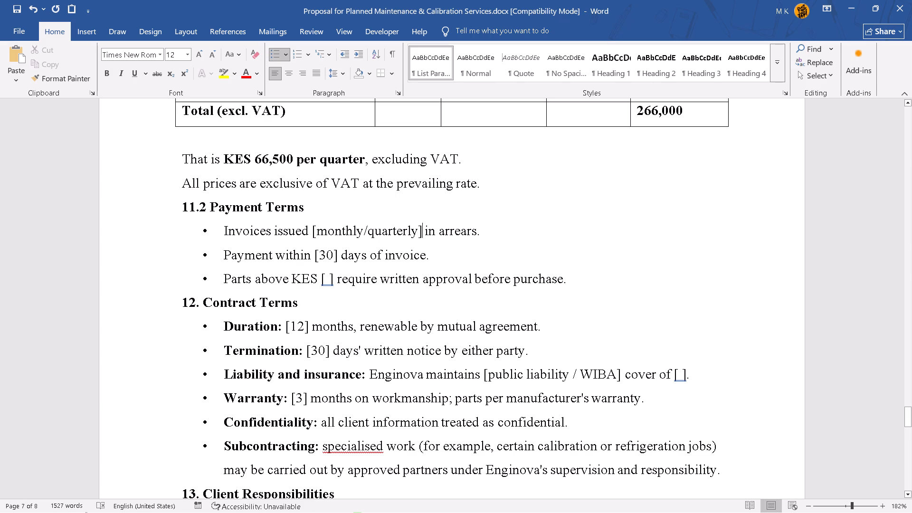
key(BackSpace)
key(BackSpace)
key(BackSpace)
key(BackSpace)
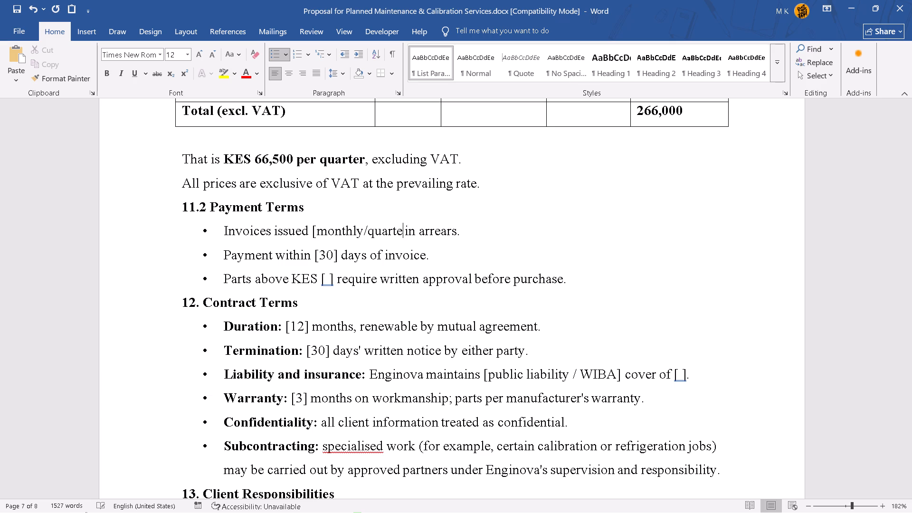
key(BackSpace)
key(BackSpace)
key(BackSpace)
key(BackSpace)
key(BackSpace)
key(BackSpace)
key(BackSpace)
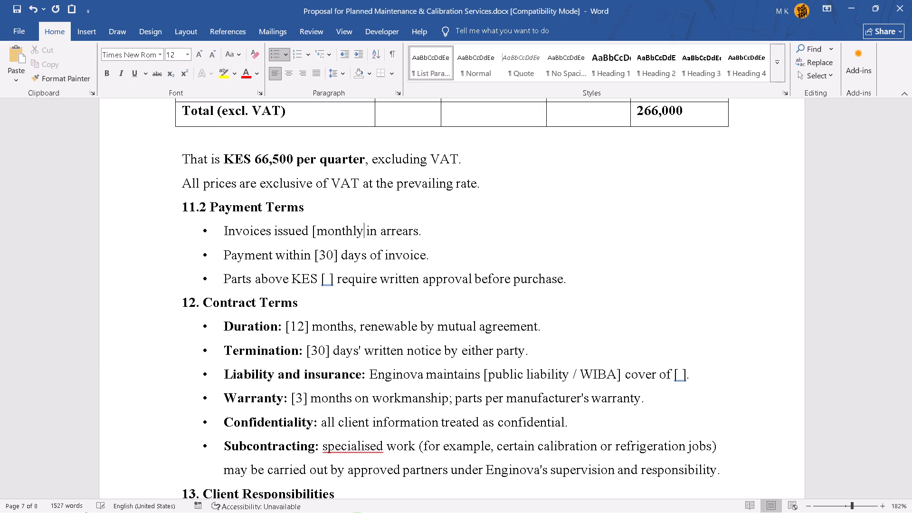
click(315, 225)
key(BackSpace)
Remove the square brackets around 30 in the "Payment within" bullet of 11.2 Payment Terms.
click(324, 250)
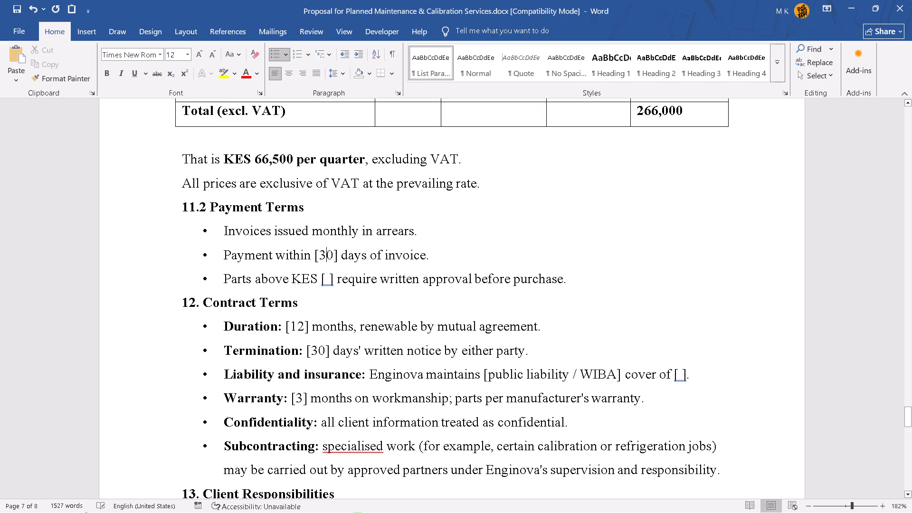
click(319, 256)
key(BackSpace)
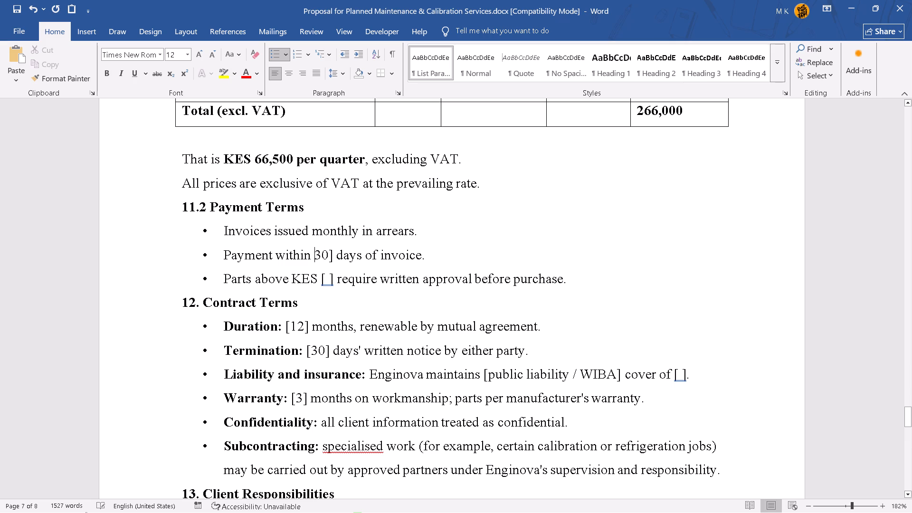
click(331, 250)
key(BackSpace)
Highlight the empty bracket placeholder in yellow in the "Parts above KES" bullet of 11.2 Payment Terms.
click(329, 278)
scroll(319, 292, down, 1)
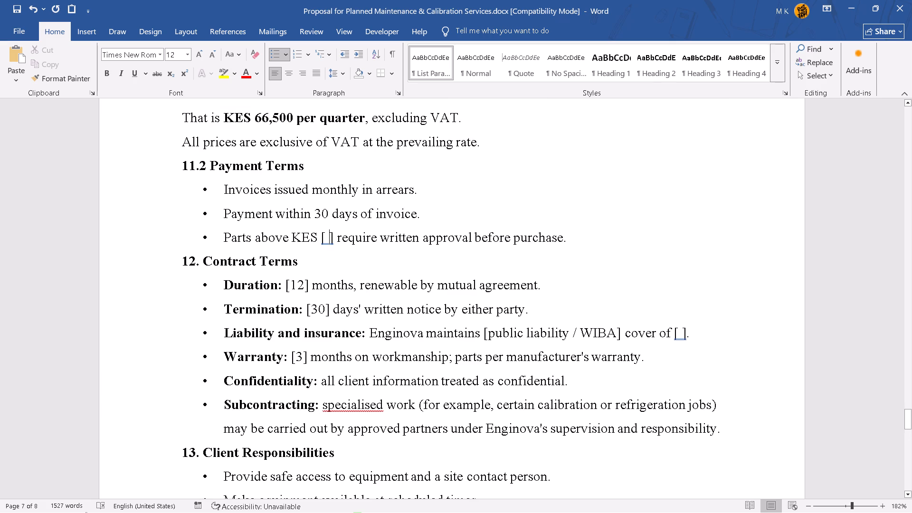
double_click(323, 236)
click(372, 223)
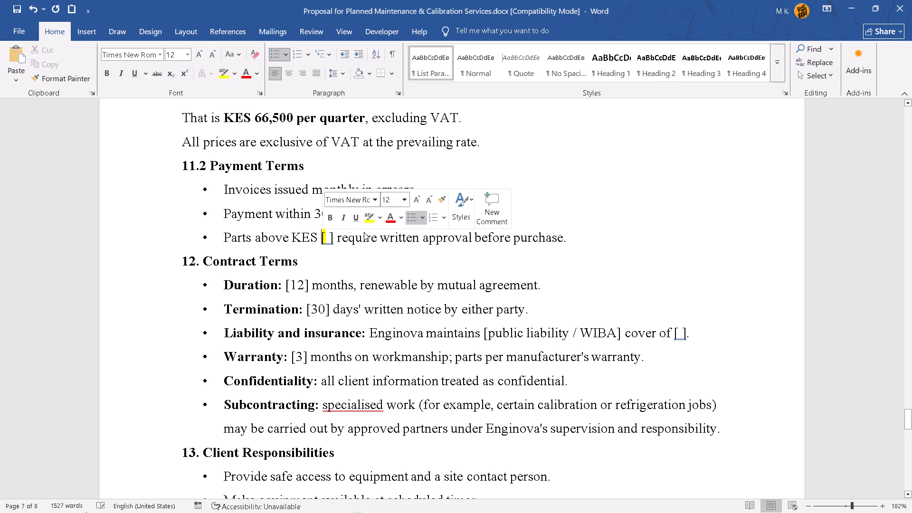
double_click(330, 236)
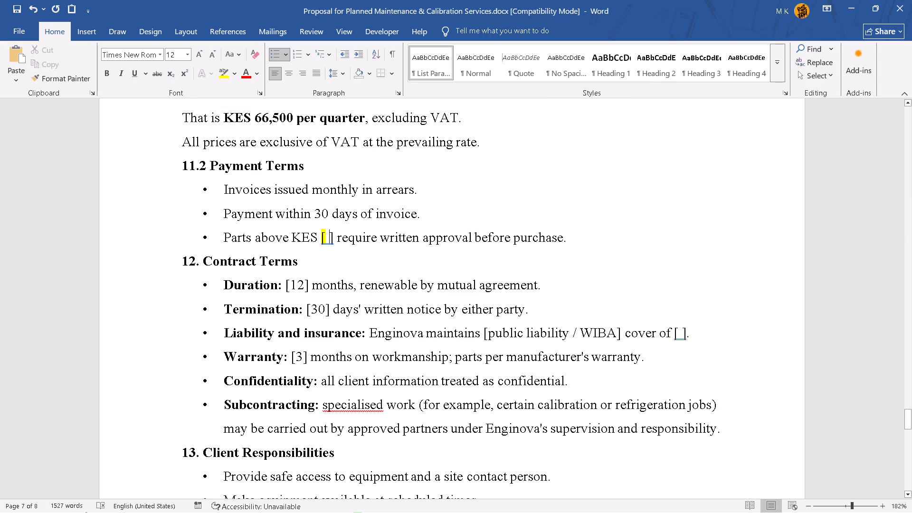
click(370, 219)
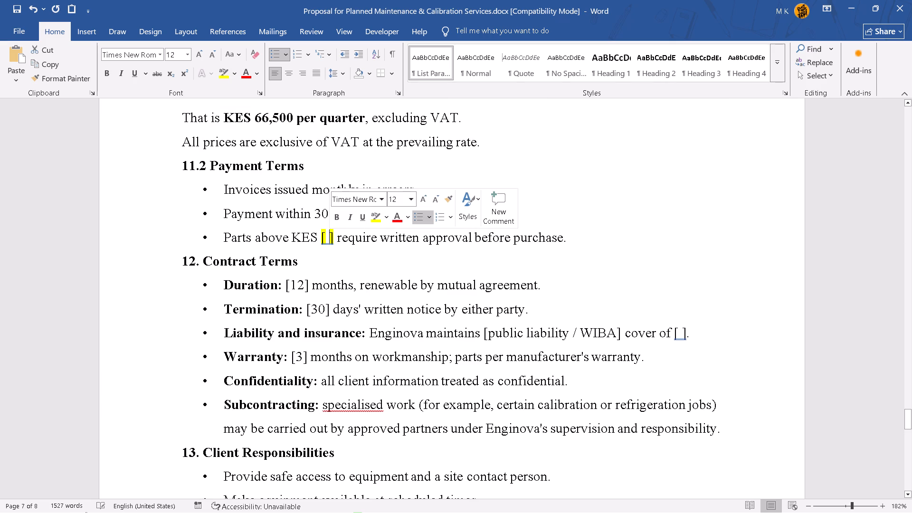
Remove the square brackets around 12 and the closing full stop in the Duration bullet of 12. Contract Terms.
click(293, 306)
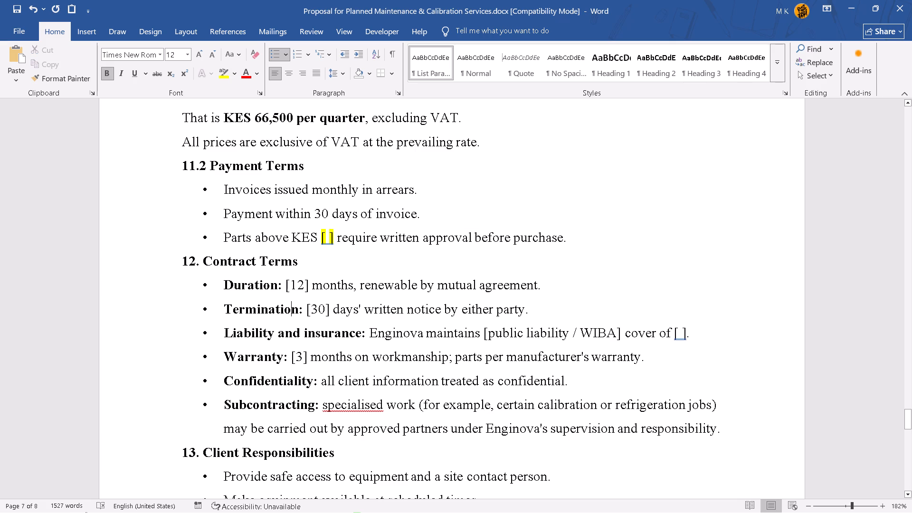
click(291, 285)
drag(351, 288, 299, 283)
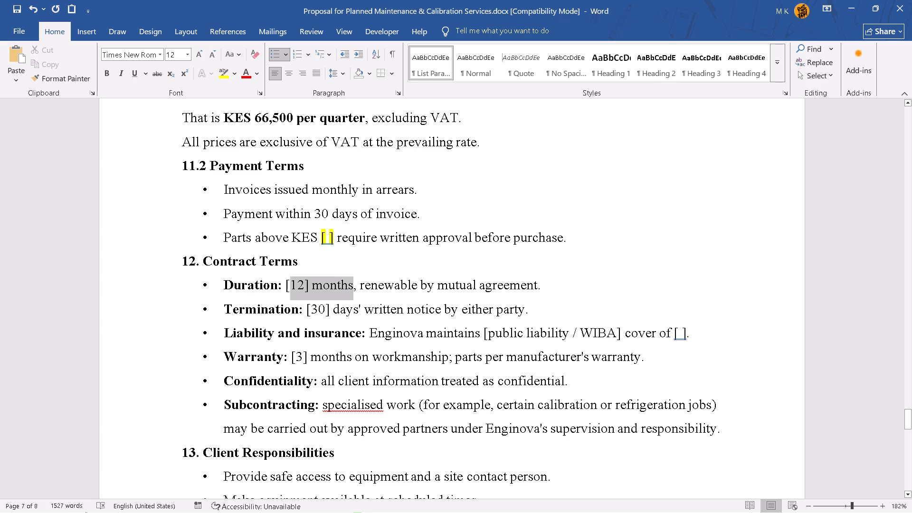
drag(299, 283, 287, 288)
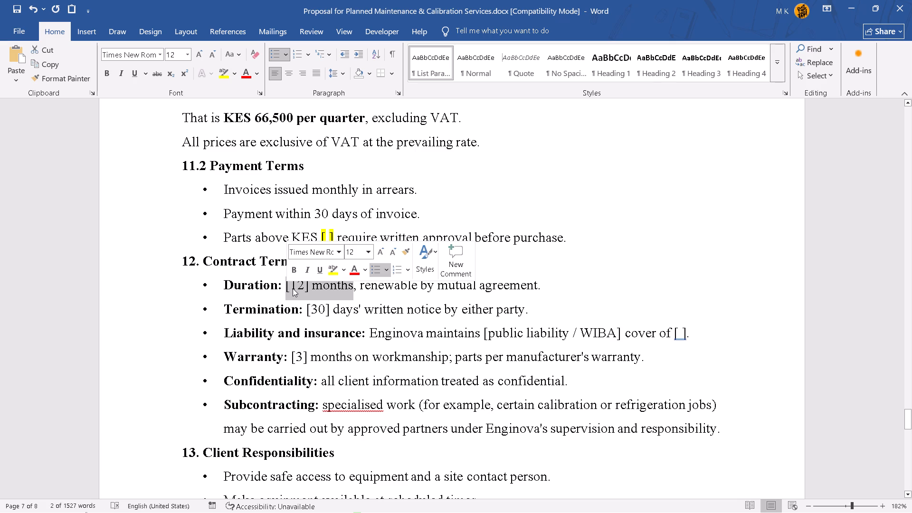
click(288, 287)
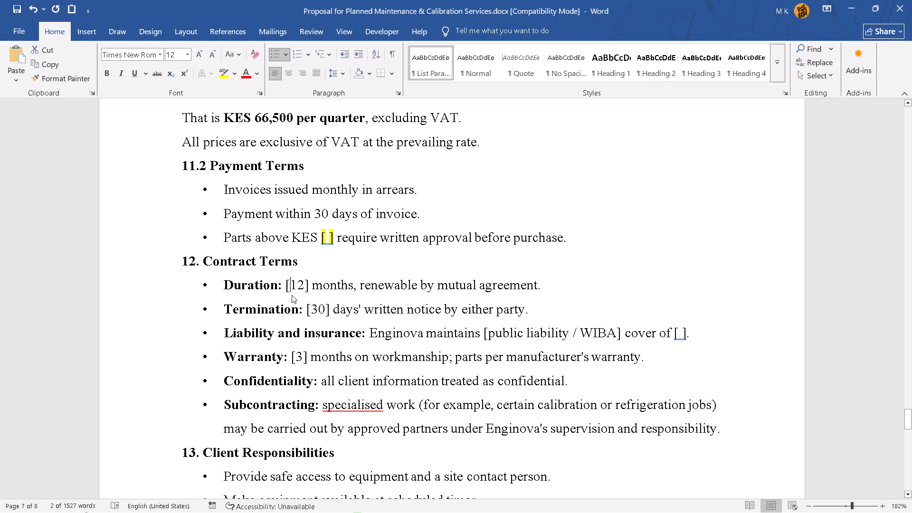
key(End)
key(BackSpace)
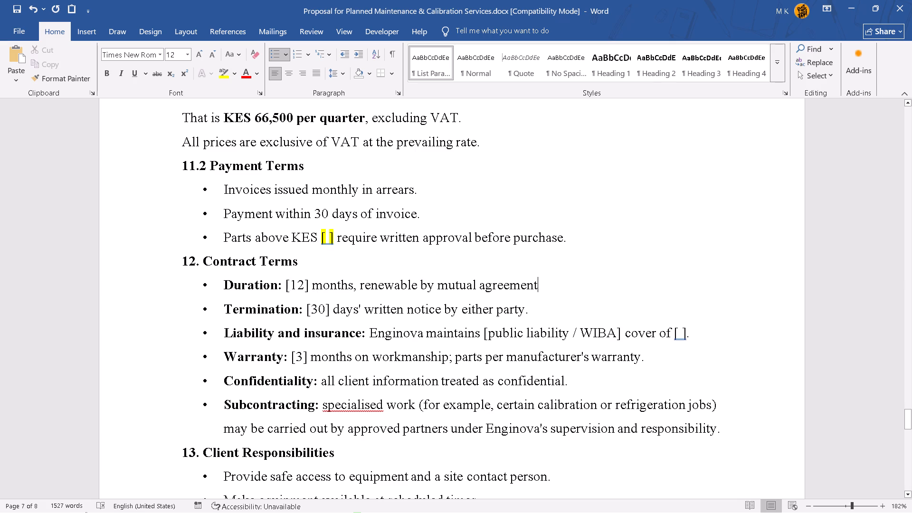
drag(290, 281, 290, 297)
key(BackSpace)
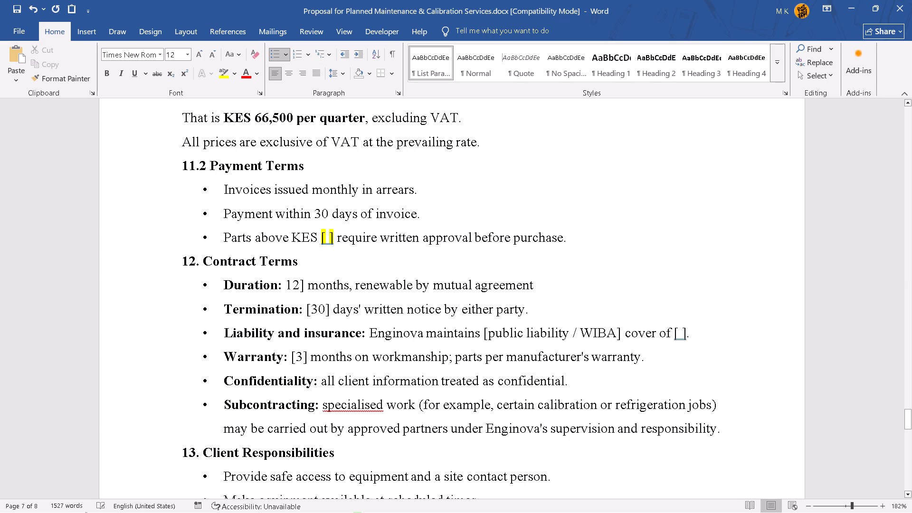
click(301, 286)
key(BackSpace)
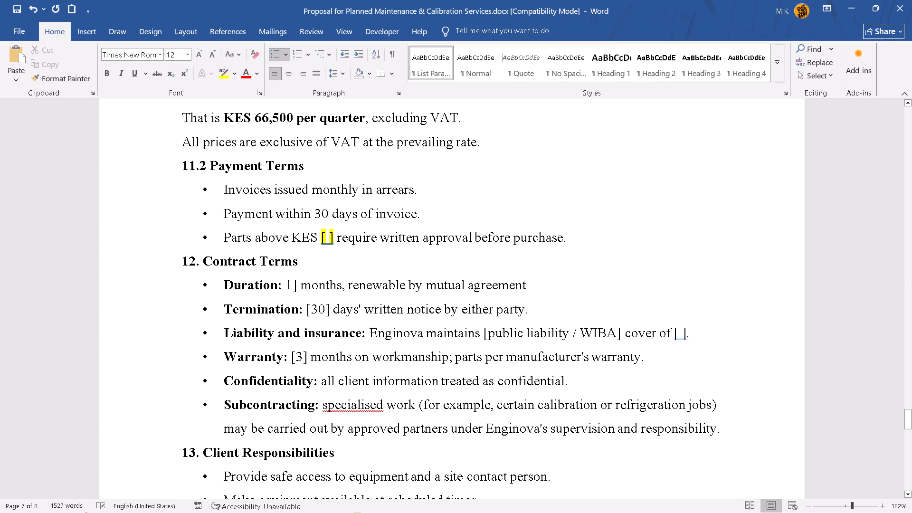
key(Delete)
key(2)
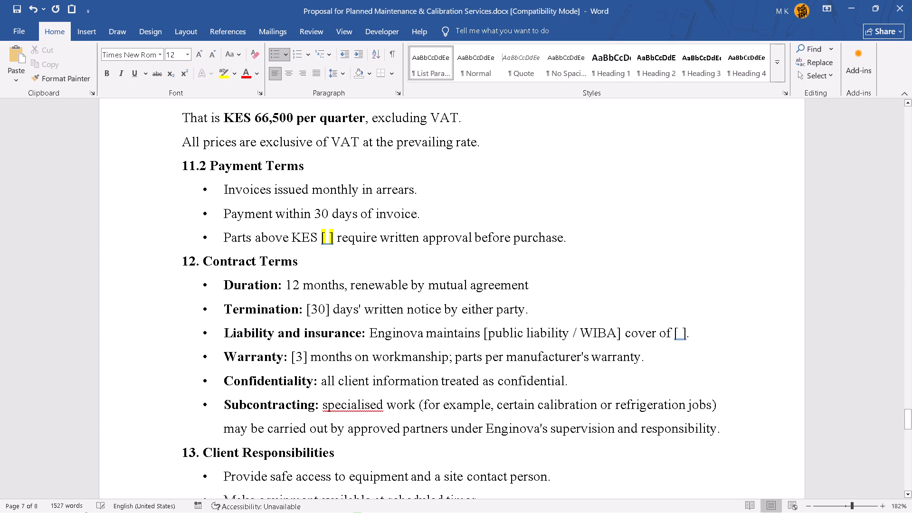
Remove the square brackets around 30 in the Termination bullet of 12. Contract Terms.
click(310, 309)
key(BackSpace)
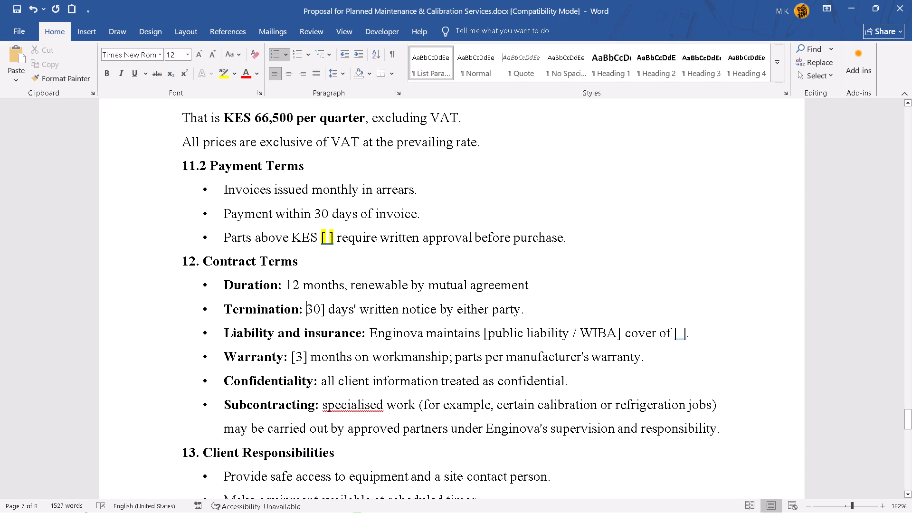
click(322, 308)
key(Delete)
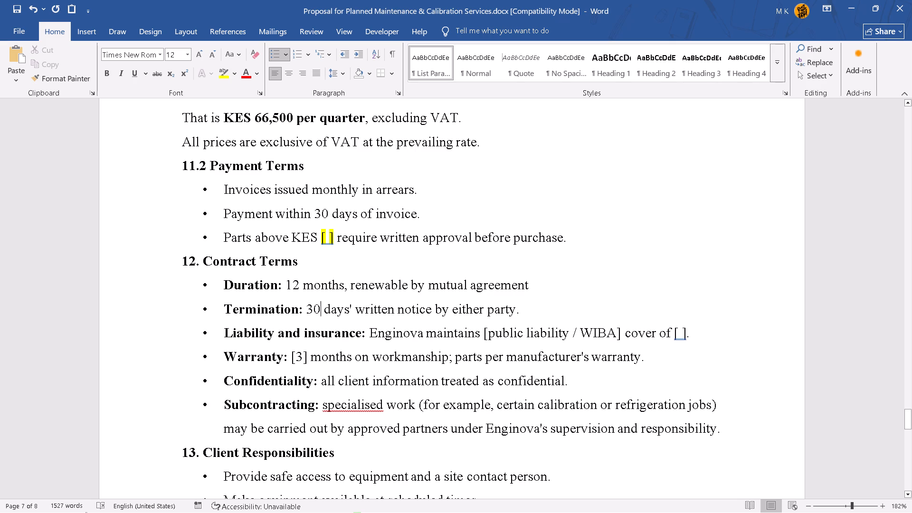
Enter 2 in the empty bracket placeholder after "cover of" in the Liability and insurance bullet.
click(674, 336)
click(681, 333)
scroll(476, 334, down, 2)
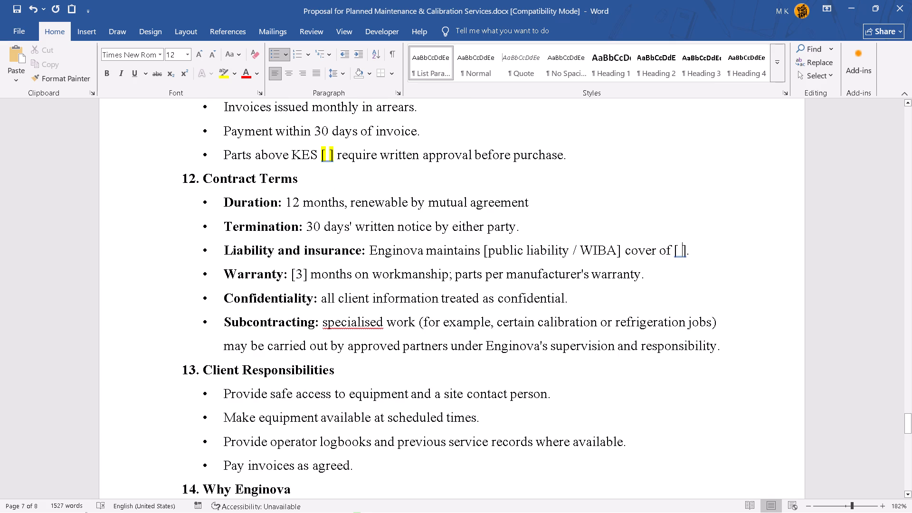
key(4)
key(BackSpace)
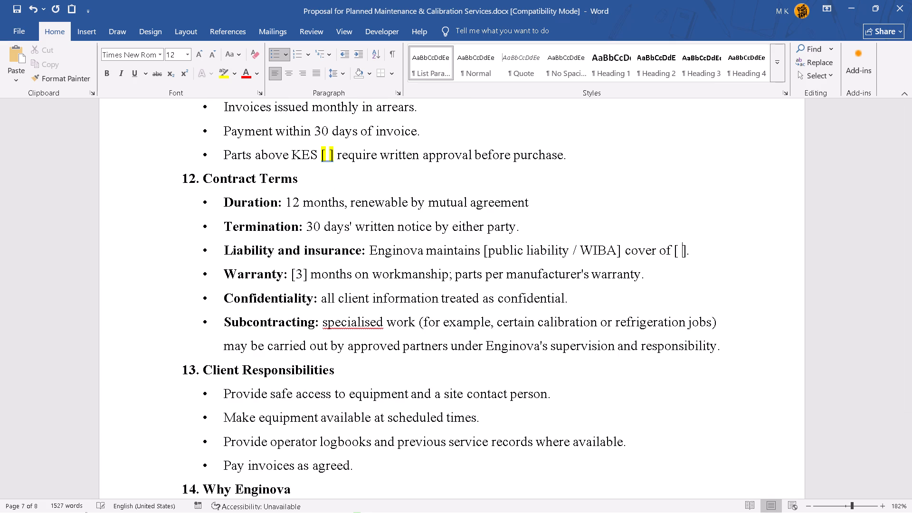
key(2)
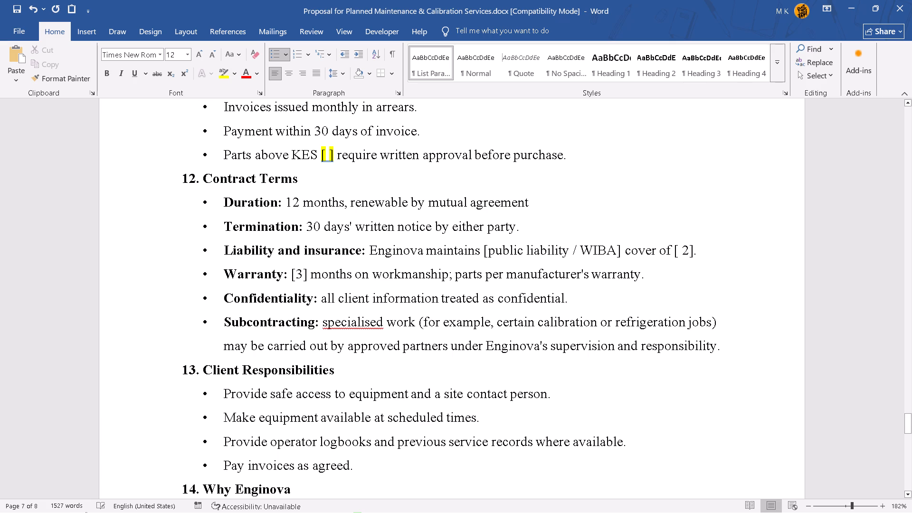
Remove the square brackets around 3 in the Warranty bullet of 12. Contract Terms.
click(299, 274)
key(BackSpace)
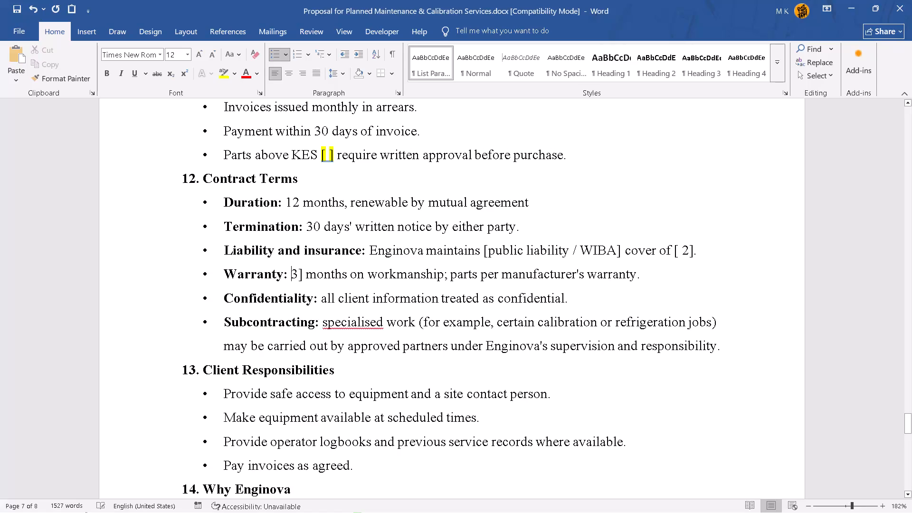
click(302, 277)
key(BackSpace)
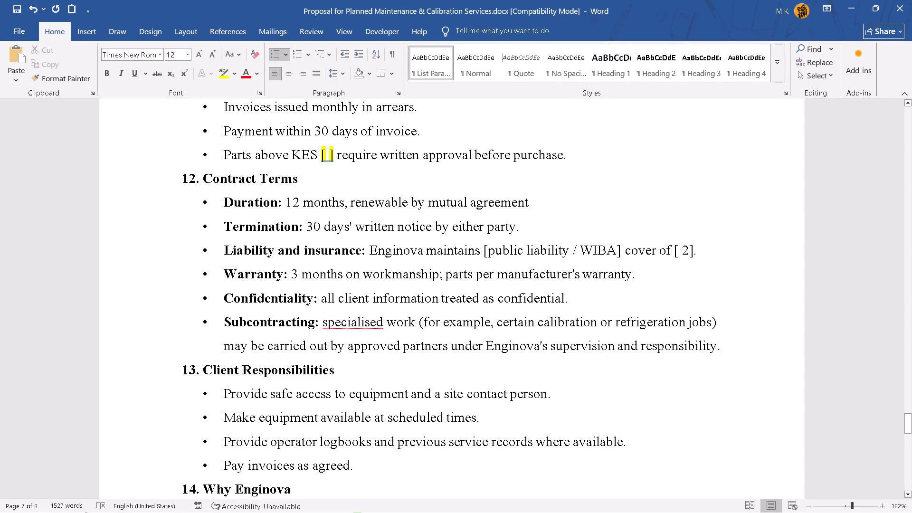
Correct "specialised" to "specialized" in the Subcontracting bullet of 12. Contract Terms.
right_click(362, 324)
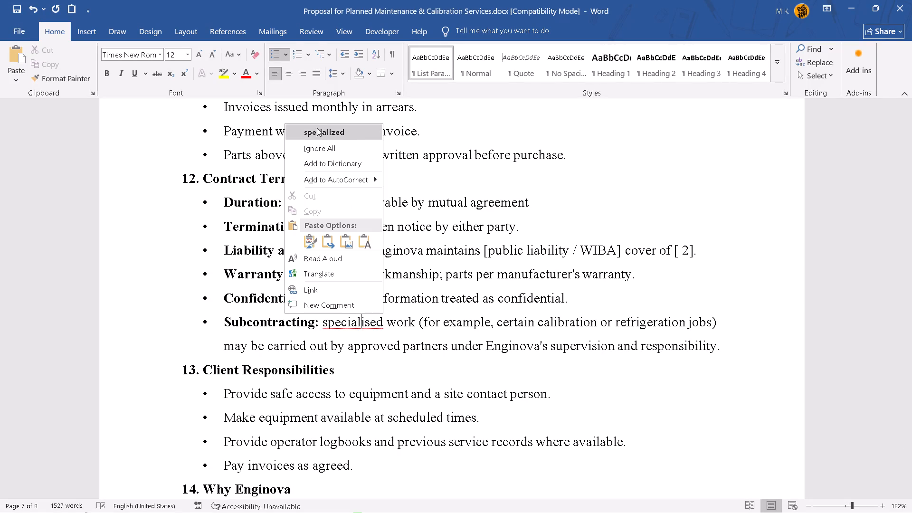
click(317, 128)
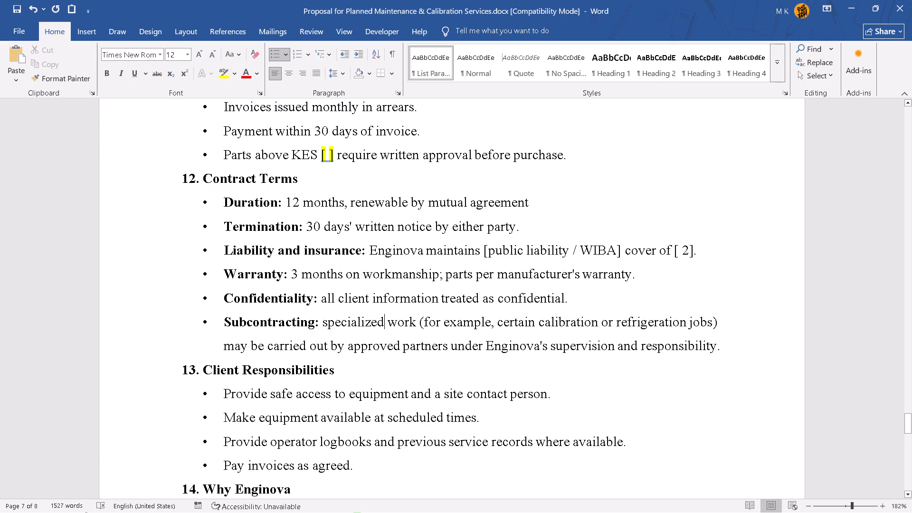
Remove the square brackets around Bwosi Limited in the header row of the 15. Acceptance table.
scroll(403, 361, down, 1)
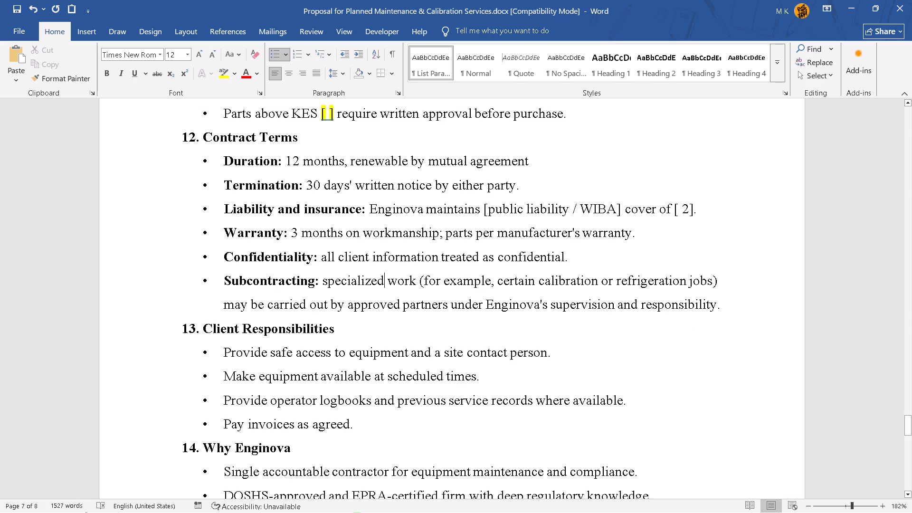
scroll(403, 361, down, 1)
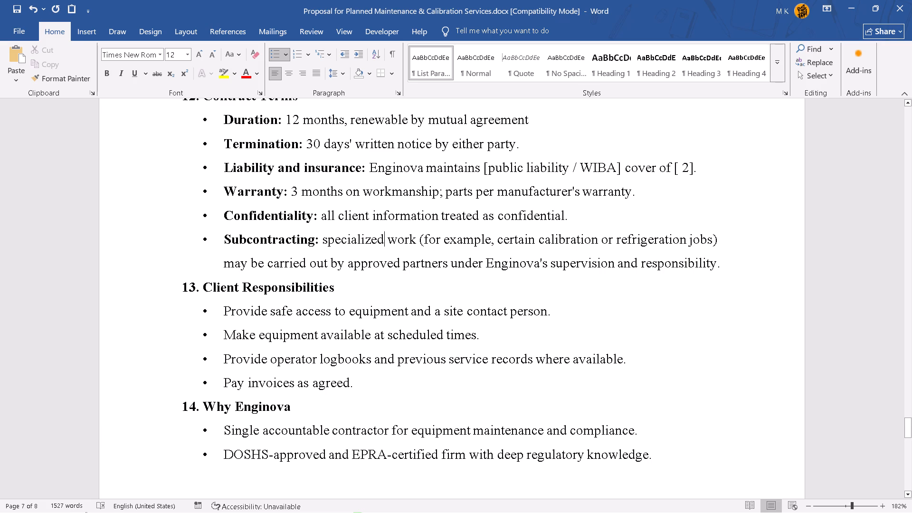
click(418, 239)
scroll(366, 311, down, 2)
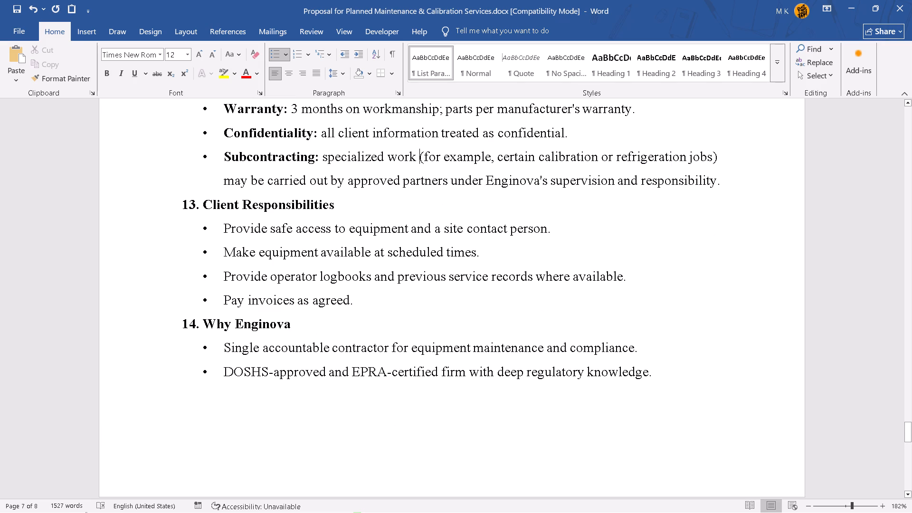
scroll(366, 312, down, 4)
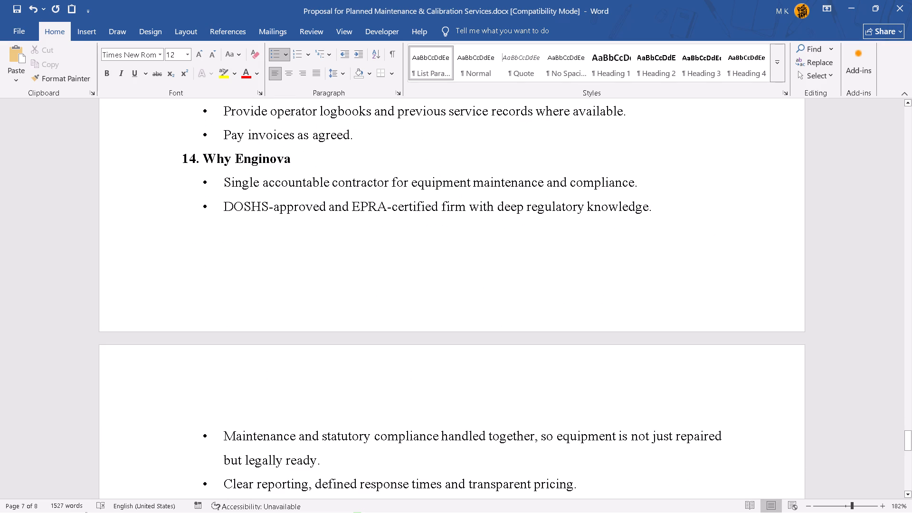
scroll(368, 314, down, 2)
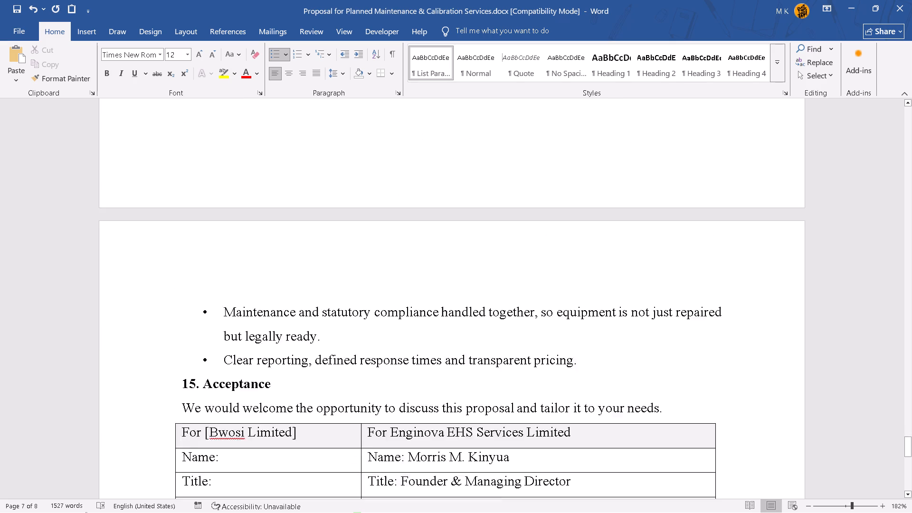
scroll(369, 315, down, 5)
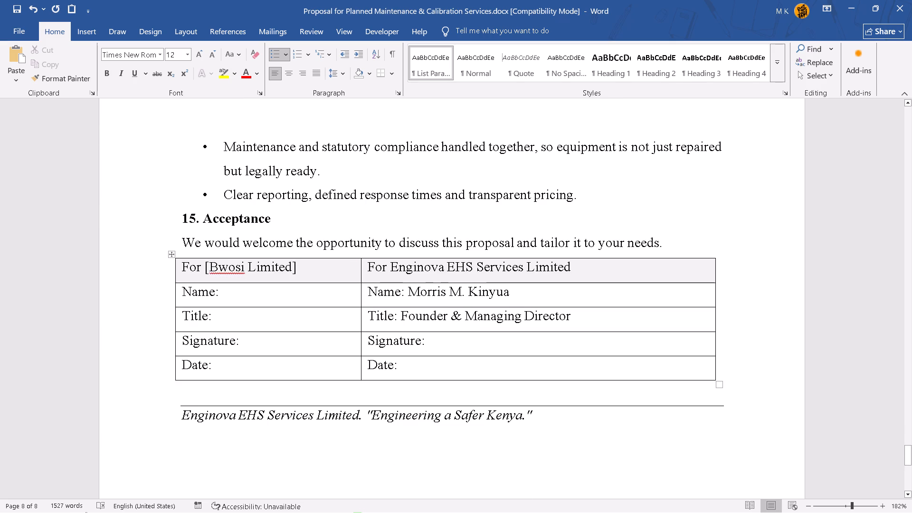
click(212, 271)
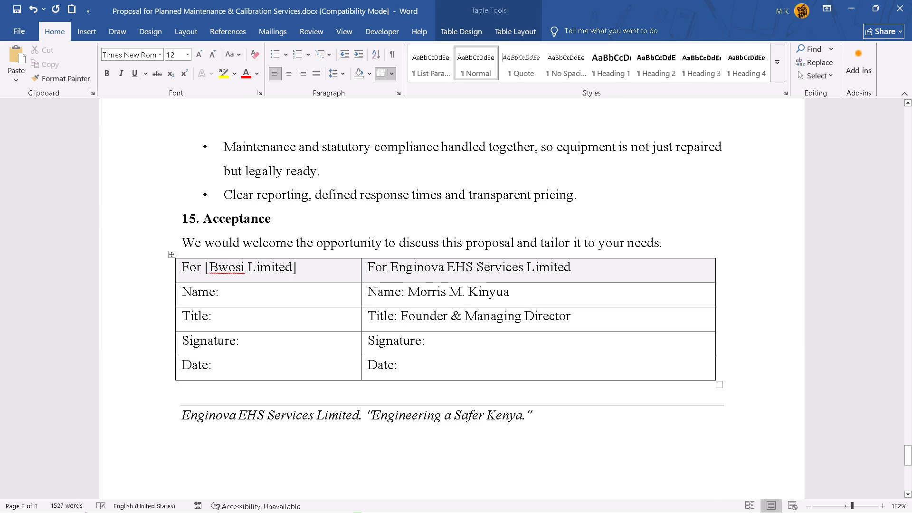
key(BackSpace)
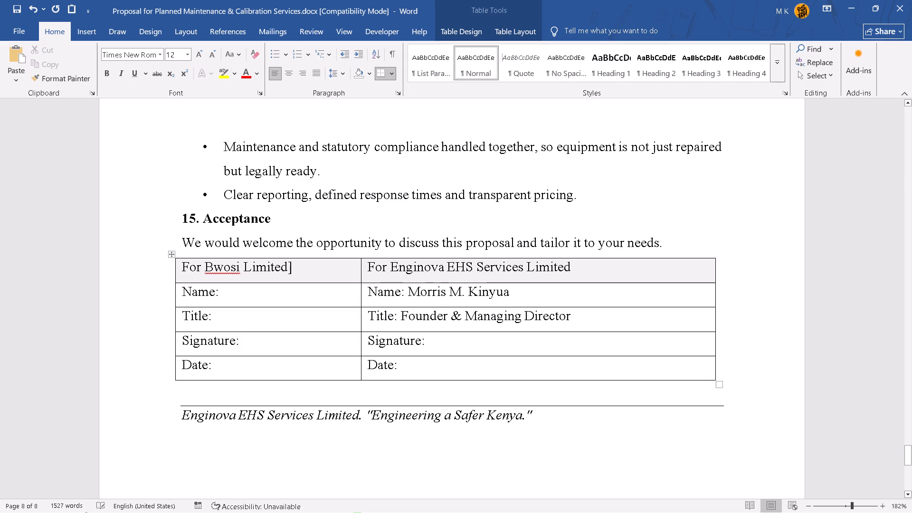
click(298, 267)
key(BackSpace)
Make both header cells of the 15. Acceptance signature table bold.
scroll(429, 358, down, 2)
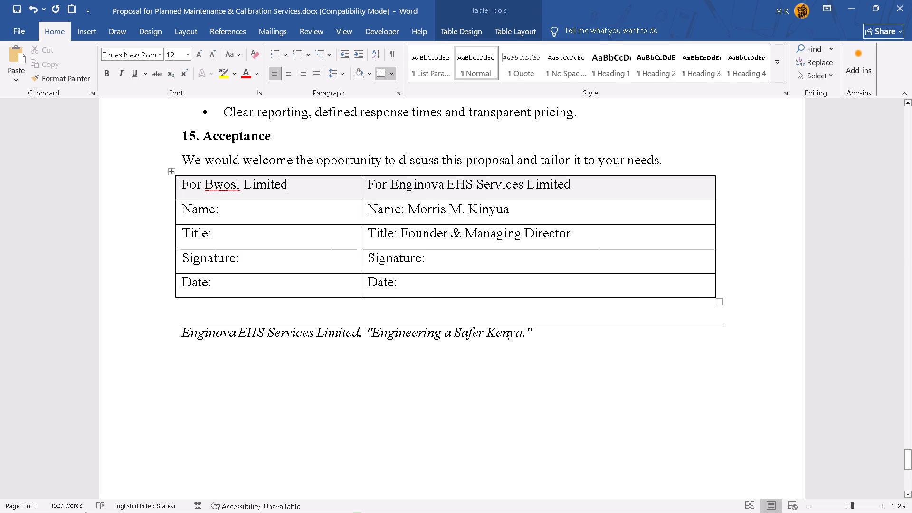
scroll(427, 357, up, 2)
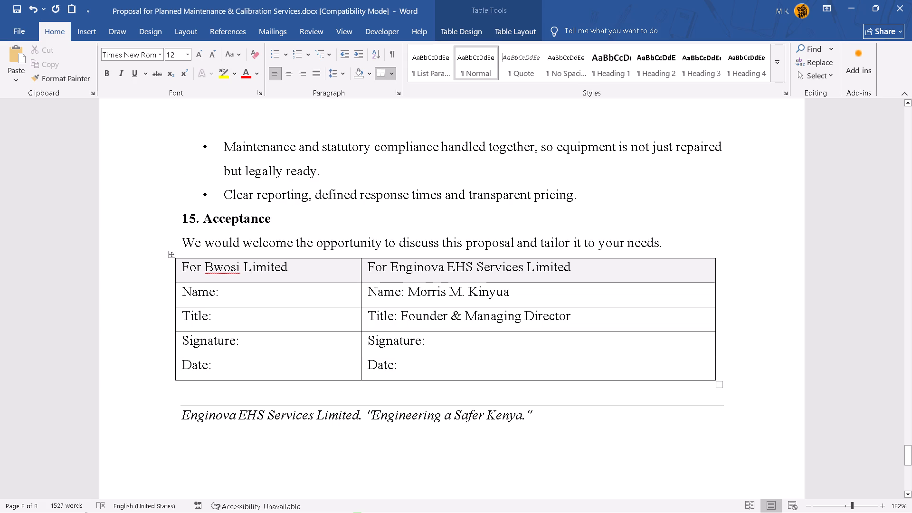
drag(185, 263, 502, 259)
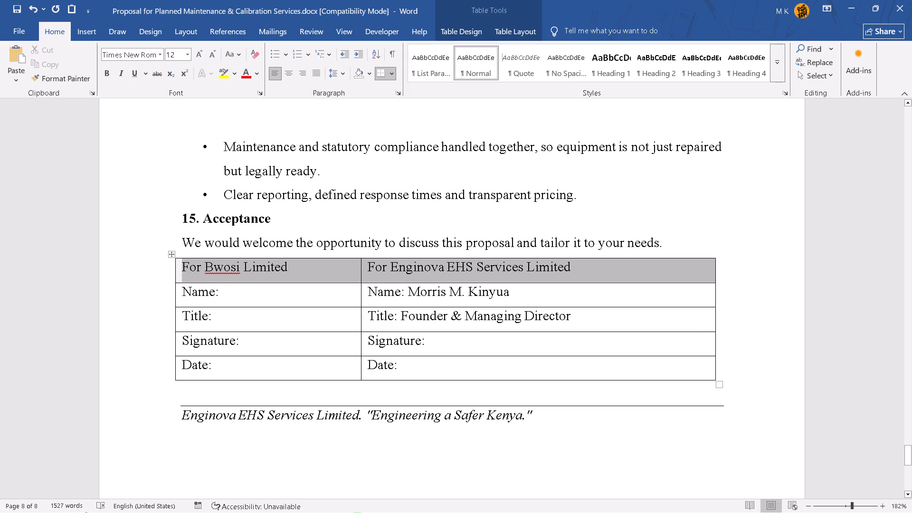
click(510, 326)
click(295, 358)
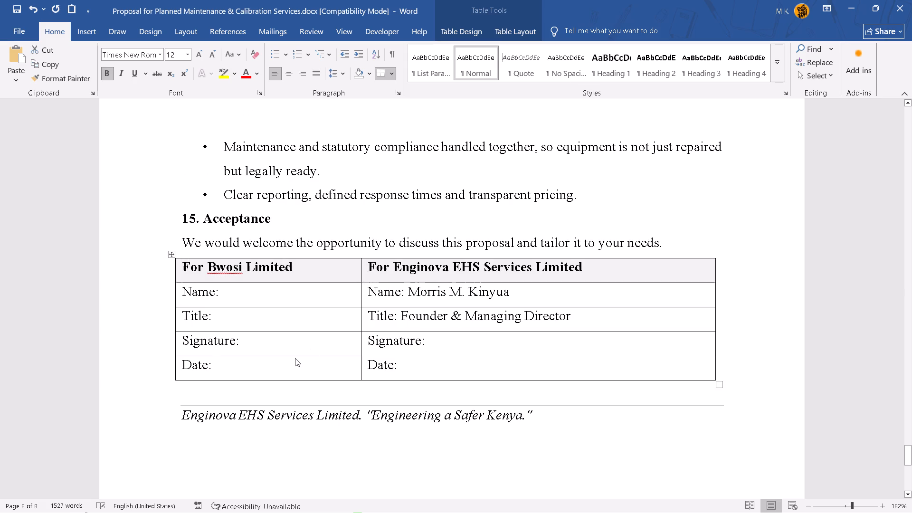
Review the proposal backwards from the Acceptance table to the opening sections, checking formatting, placeholders and flagged words such as "register" in 5.4.
scroll(473, 394, up, 19)
scroll(469, 404, down, 1)
scroll(469, 404, up, 4)
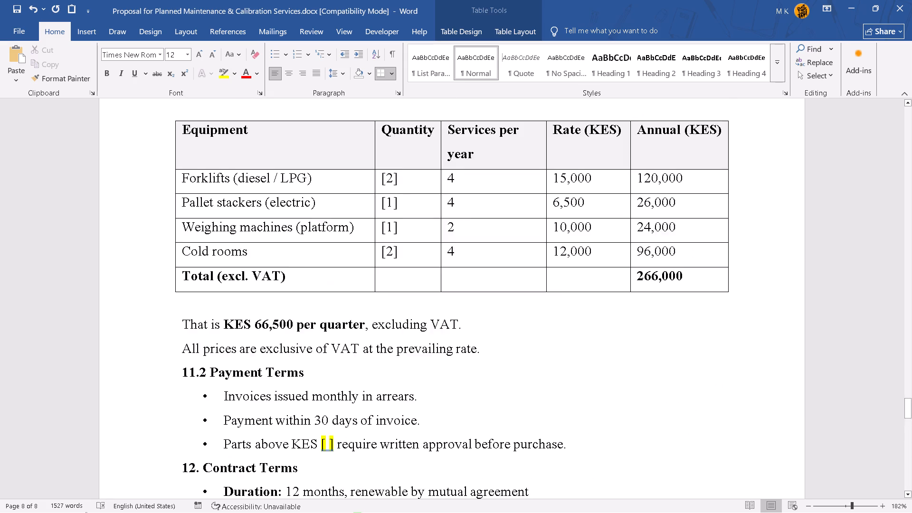
scroll(473, 404, up, 20)
scroll(473, 404, up, 20)
scroll(473, 404, up, 1)
scroll(473, 400, down, 1)
scroll(473, 400, up, 2)
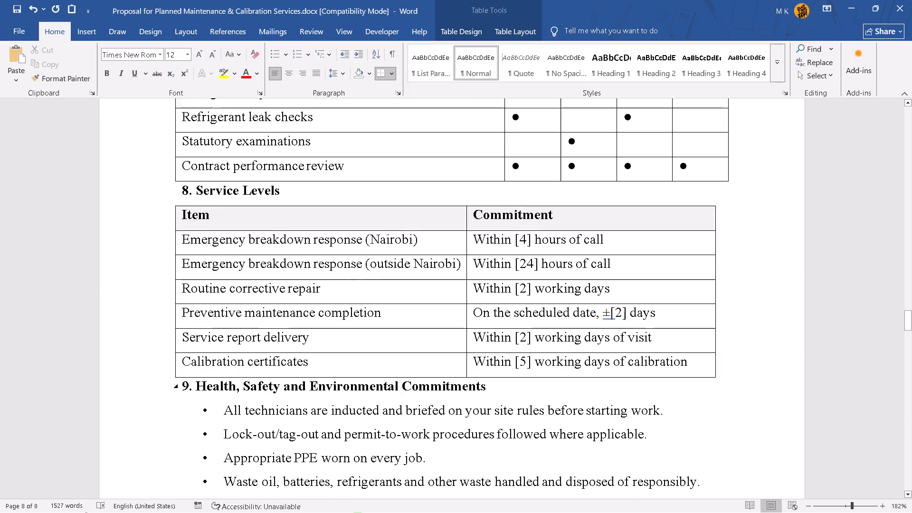
scroll(473, 400, up, 20)
scroll(473, 400, up, 20)
scroll(473, 400, up, 2)
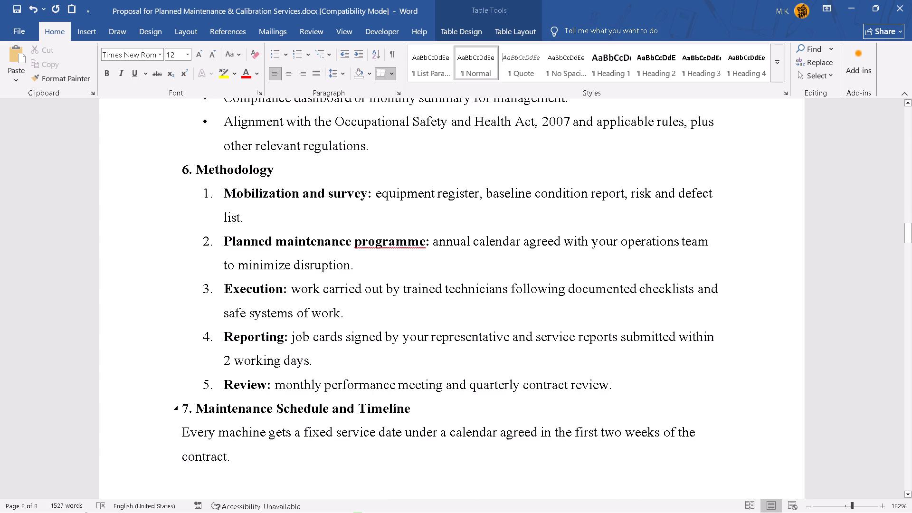
scroll(473, 413, up, 8)
scroll(472, 414, down, 5)
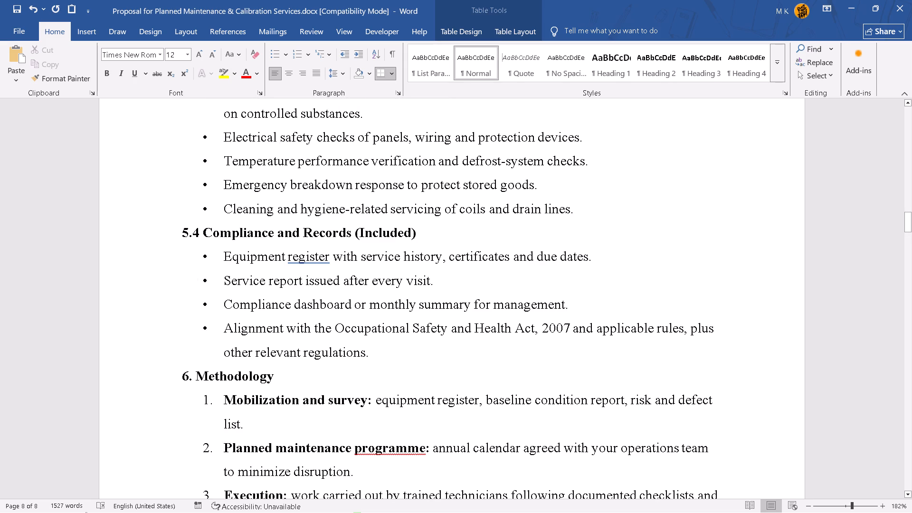
click(297, 265)
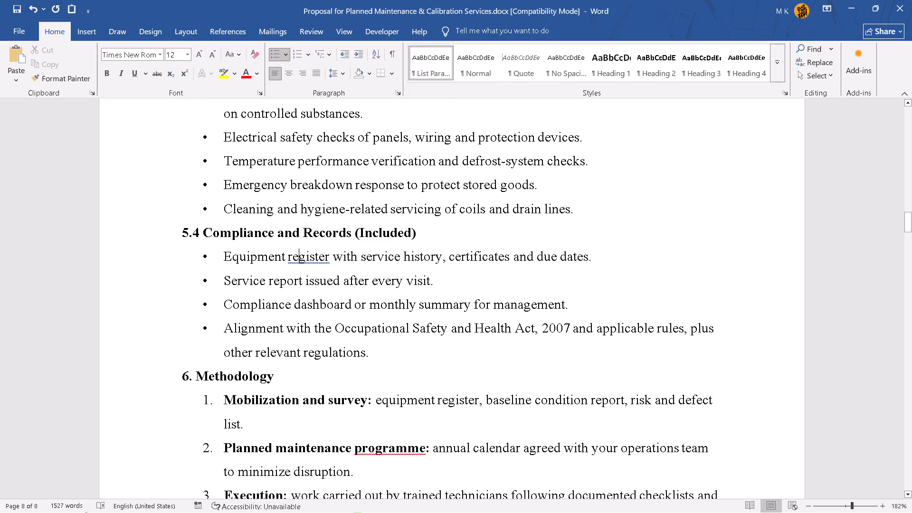
click(329, 262)
scroll(312, 343, up, 10)
scroll(306, 356, down, 7)
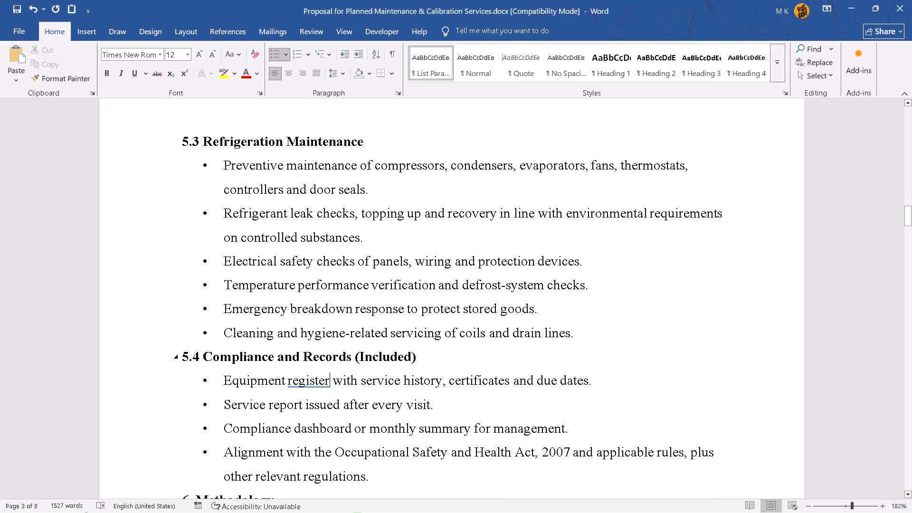
scroll(337, 361, up, 18)
scroll(338, 364, down, 1)
scroll(338, 364, up, 10)
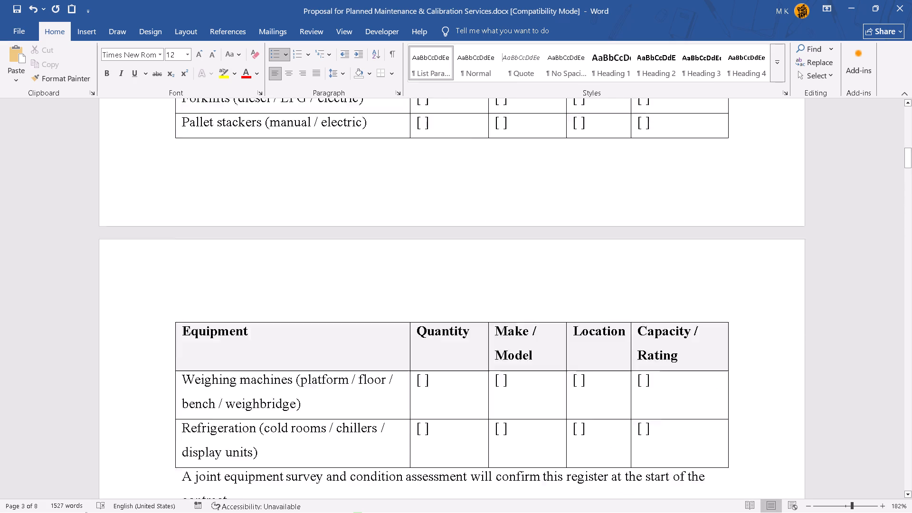
scroll(338, 364, up, 13)
Save the proposal document.
key(ctrl+s)
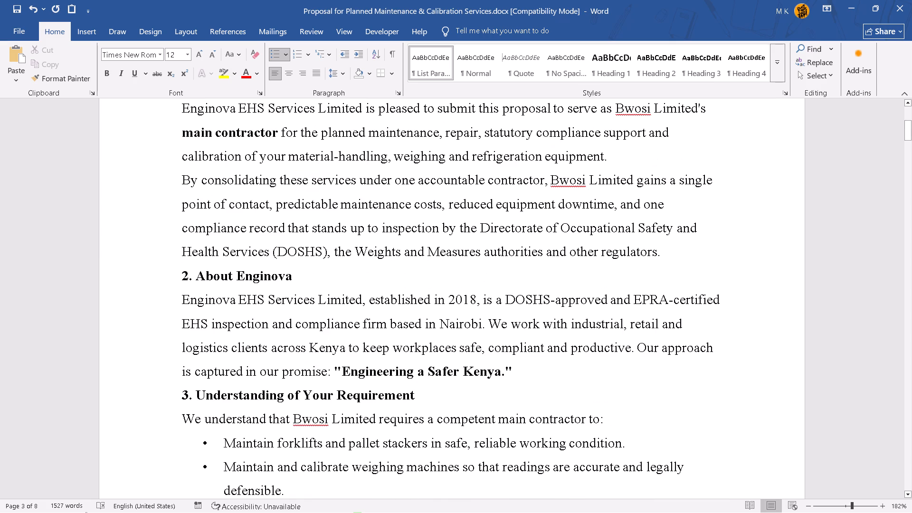
Open the first page's header for editing and bring up the page number placement choices.
scroll(341, 360, up, 17)
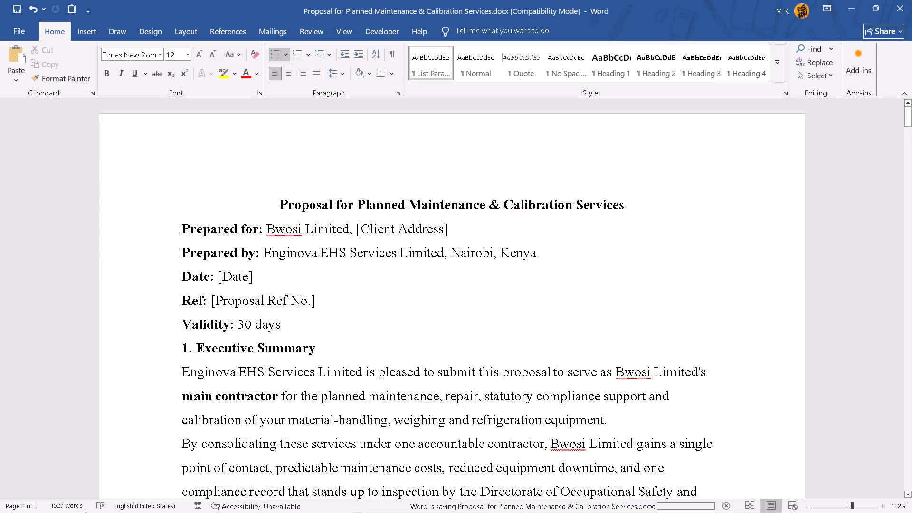
double_click(748, 142)
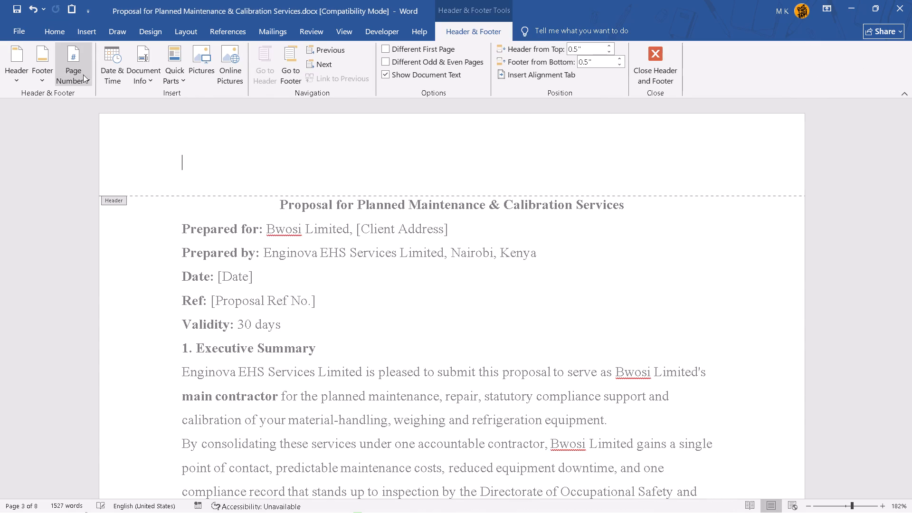
click(83, 80)
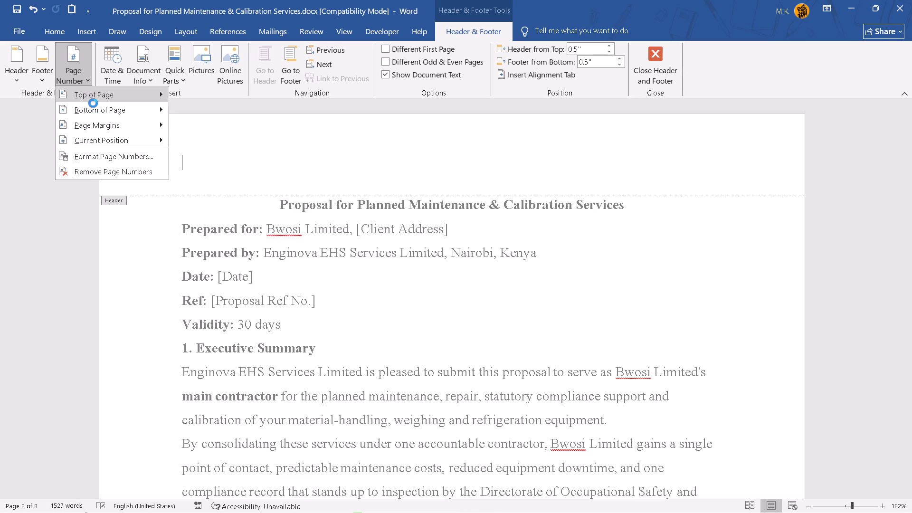
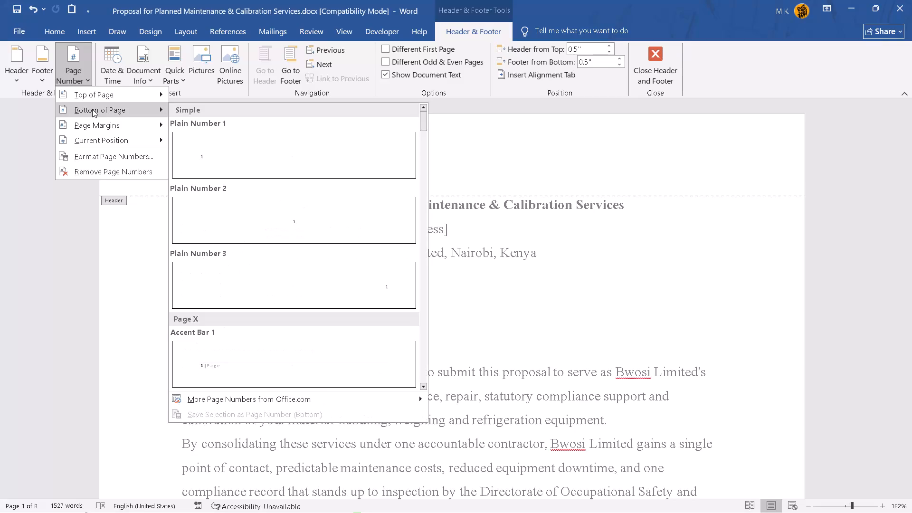
Insert centred page numbers at the bottom of the pages using the Plain Number 2 style.
click(250, 228)
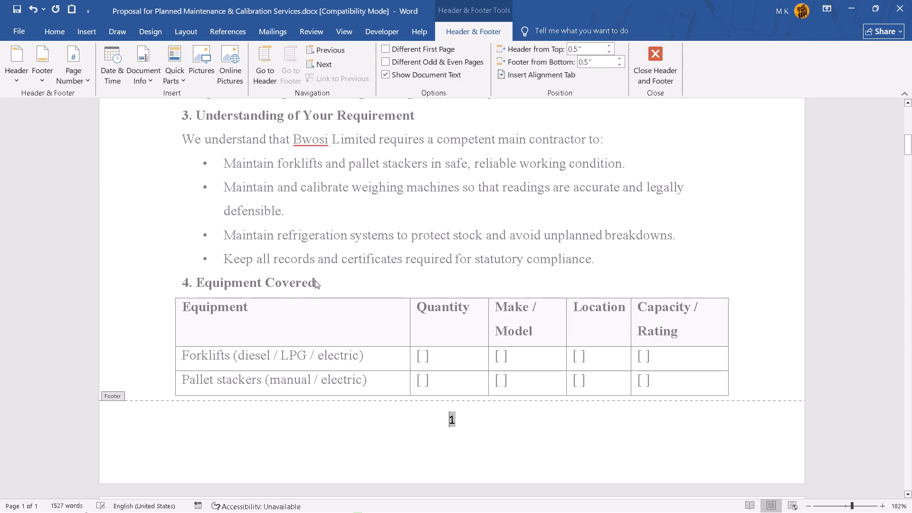
Format the footer page number in Times New Roman, size 12, and return to the document body.
double_click(452, 419)
click(500, 384)
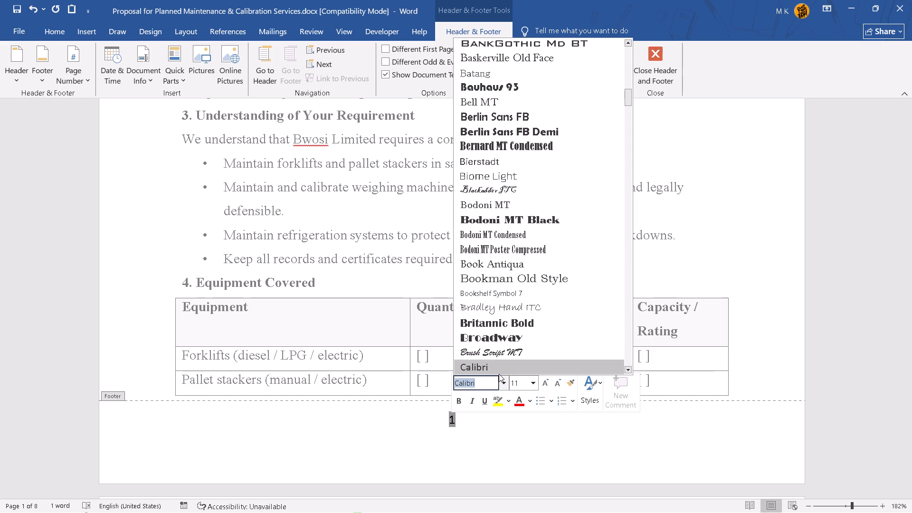
text(ti)
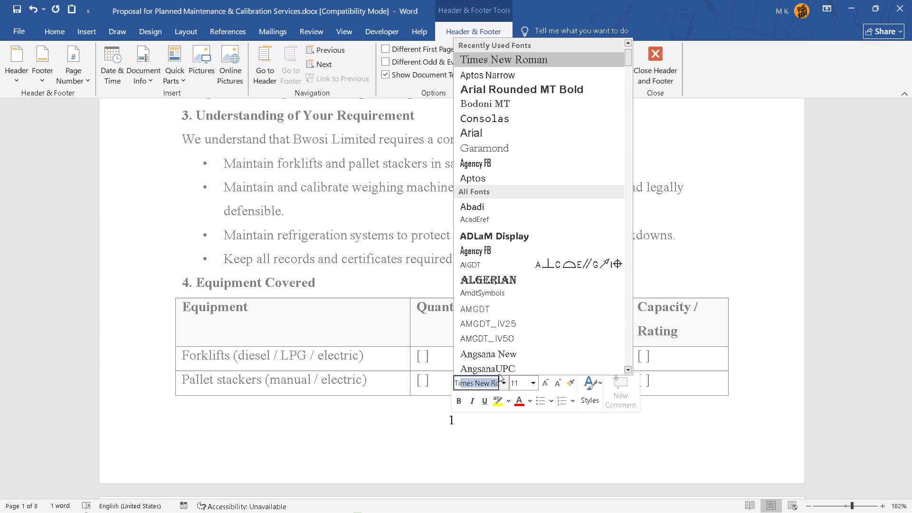
key(Return)
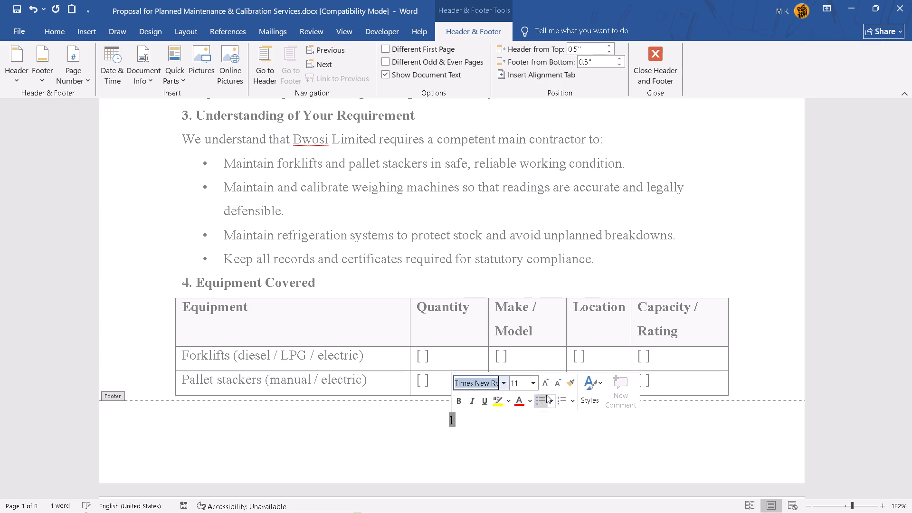
click(518, 382)
click(518, 382)
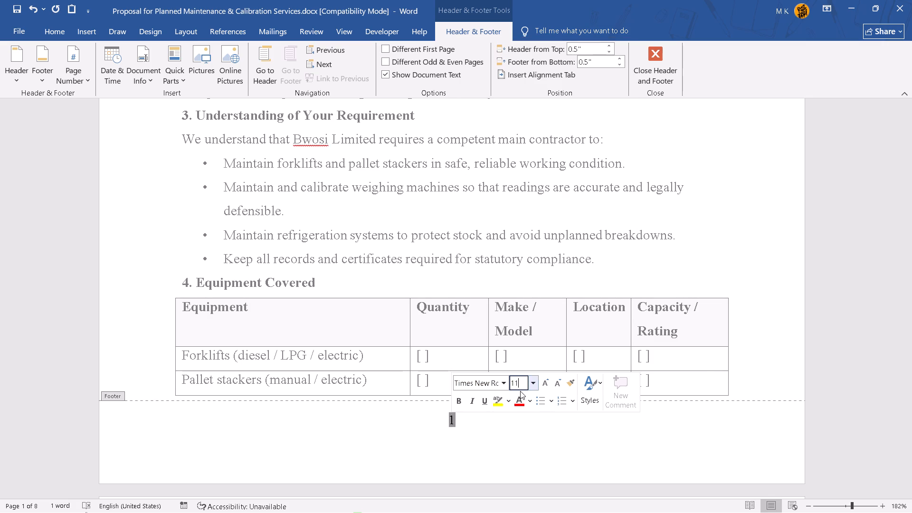
key(BackSpace)
key(2)
key(Return)
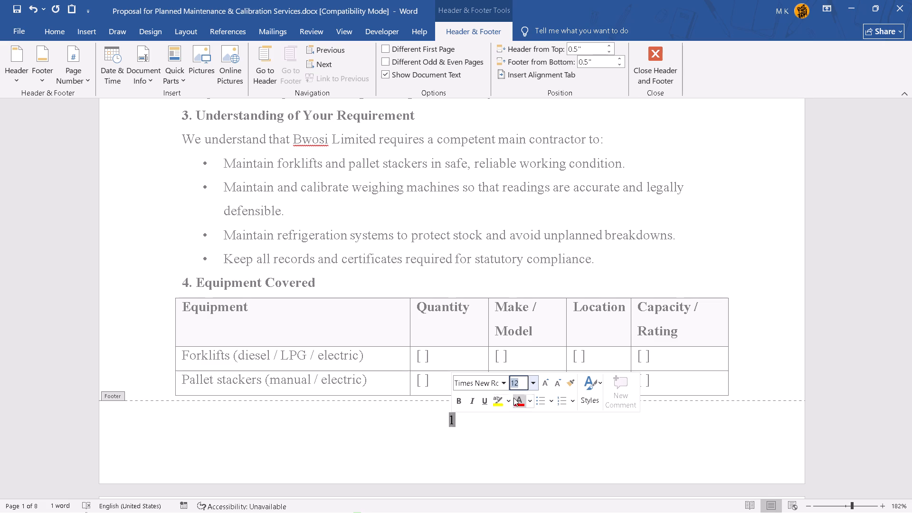
double_click(323, 306)
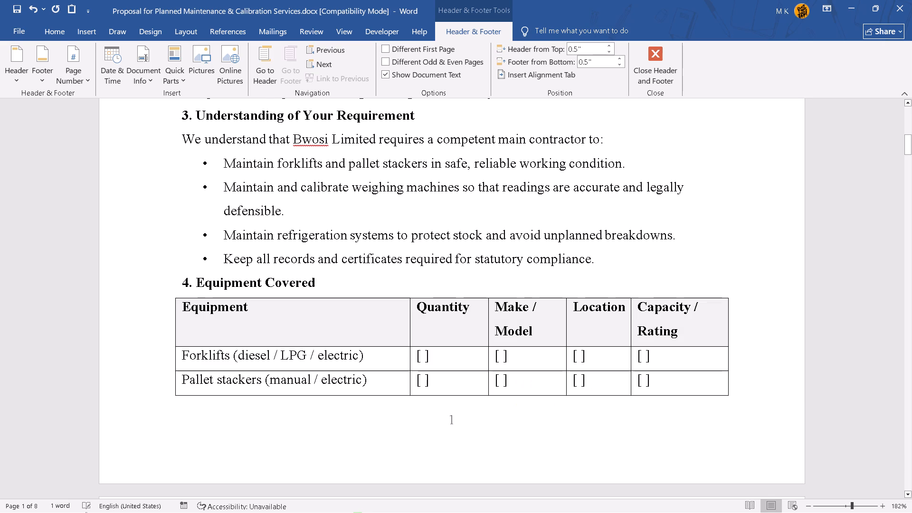
Set the title "Proposal for Planned Maintenance & Calibration Services" to font size 14.
scroll(330, 382, up, 20)
scroll(330, 382, up, 2)
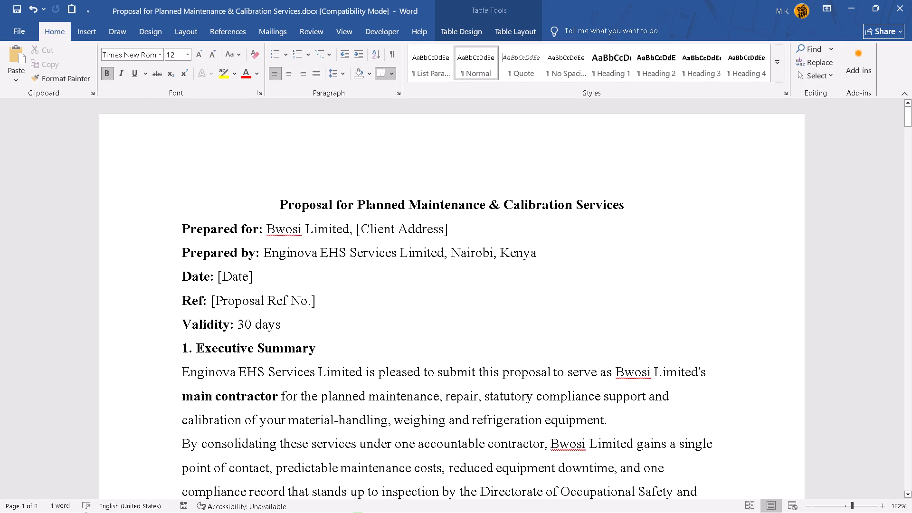
scroll(337, 386, up, 1)
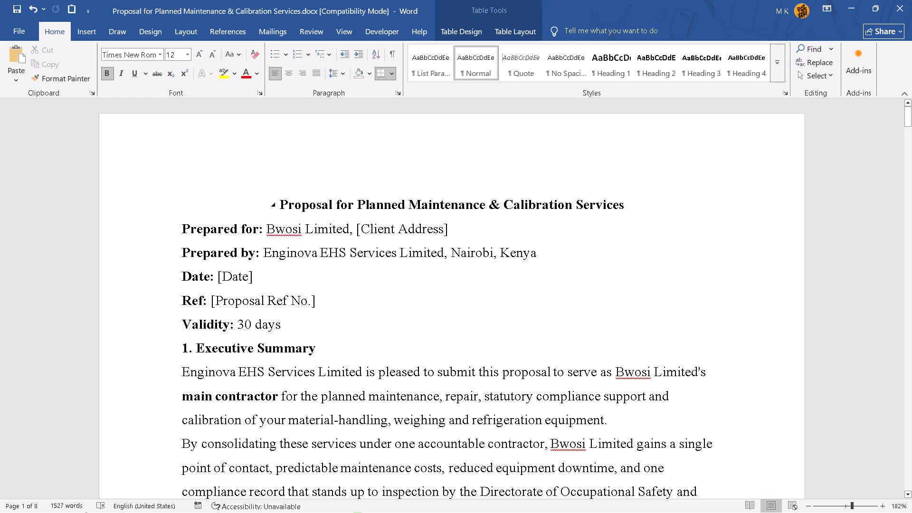
triple_click(413, 209)
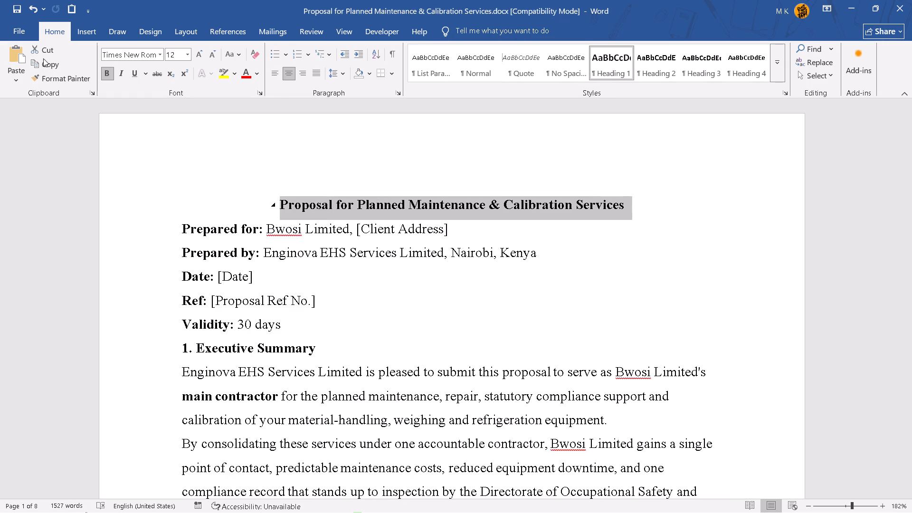
click(188, 53)
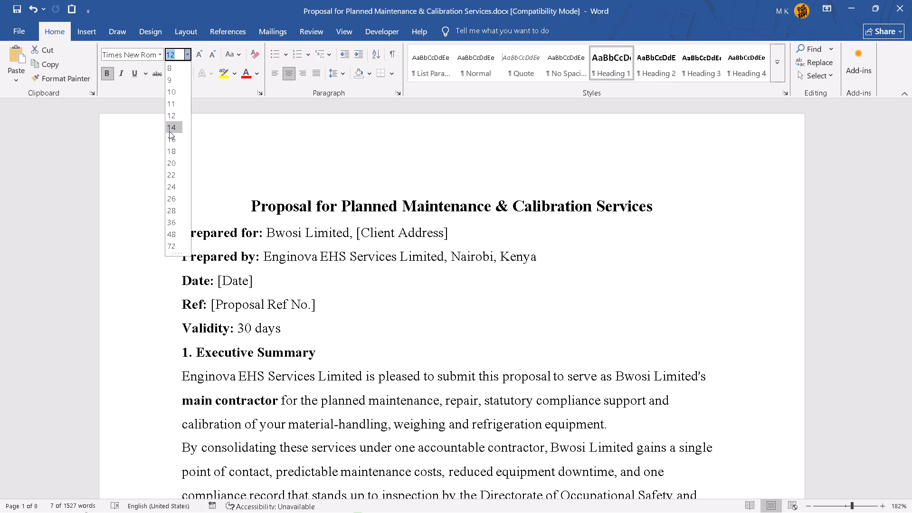
click(169, 131)
click(400, 237)
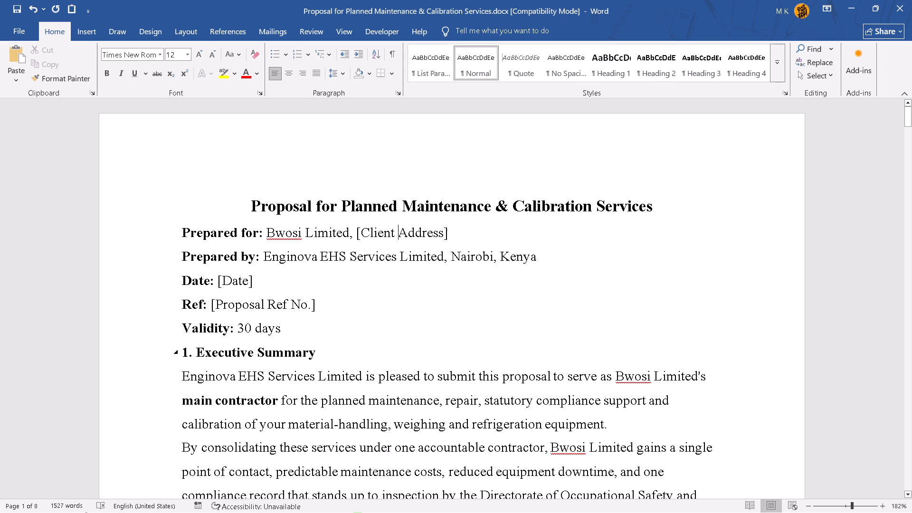
Check the font formatting of the headings for sections 1, 2 and 3.
double_click(301, 355)
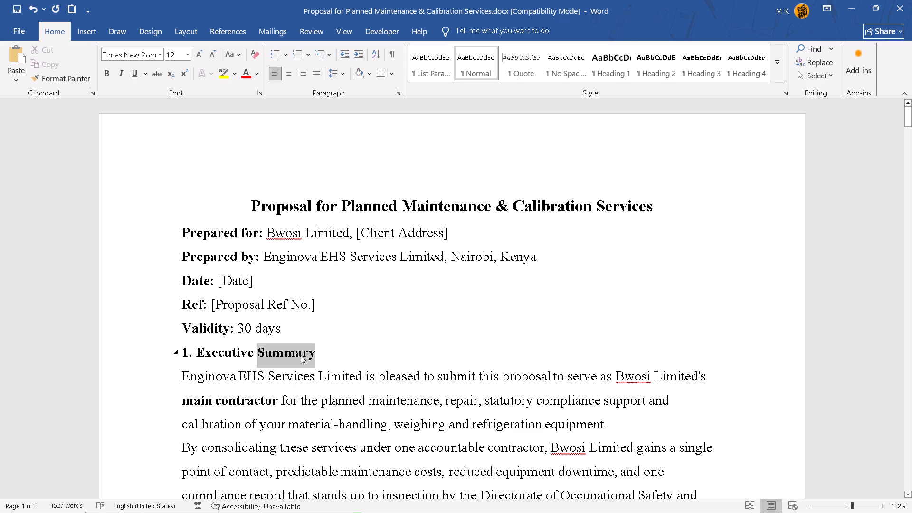
scroll(301, 354, down, 8)
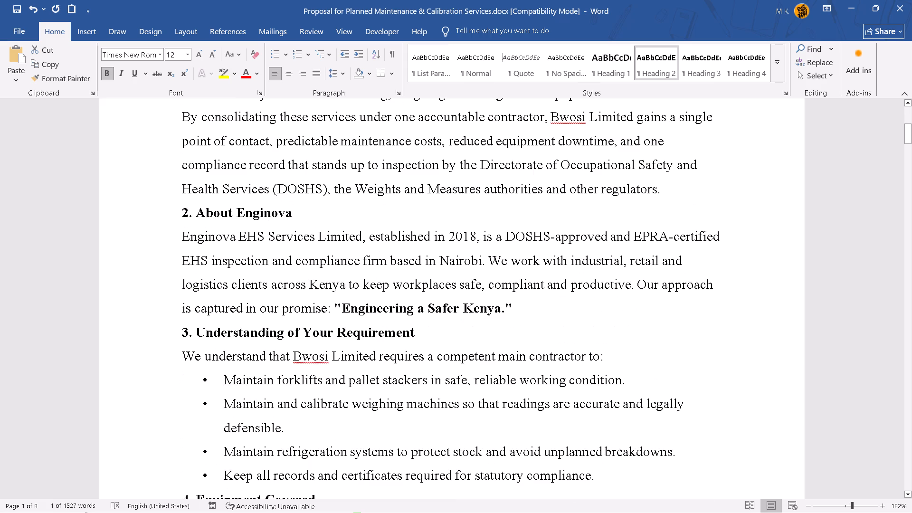
click(266, 200)
click(257, 214)
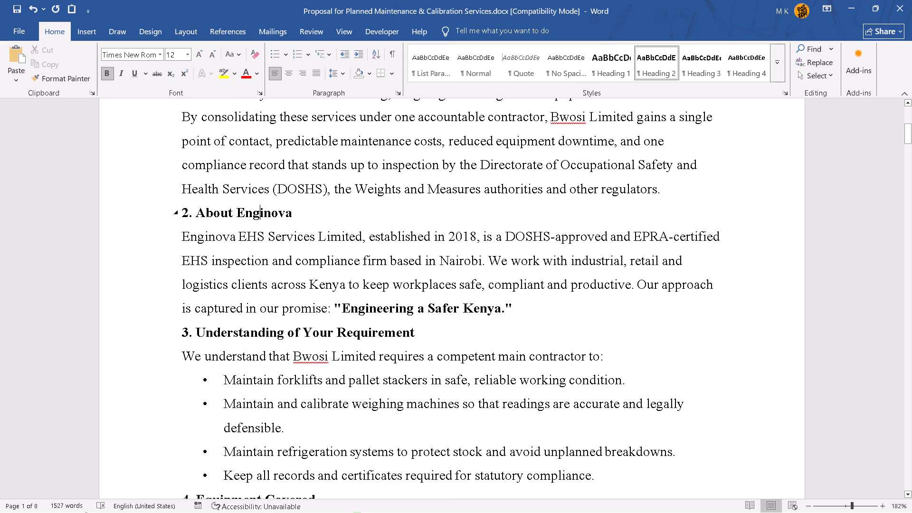
click(258, 332)
click(779, 356)
Insert a blank line above each of the headings 1. Executive Summary, 2. About Enginova and 3. Understanding of Your Requirement.
click(842, 507)
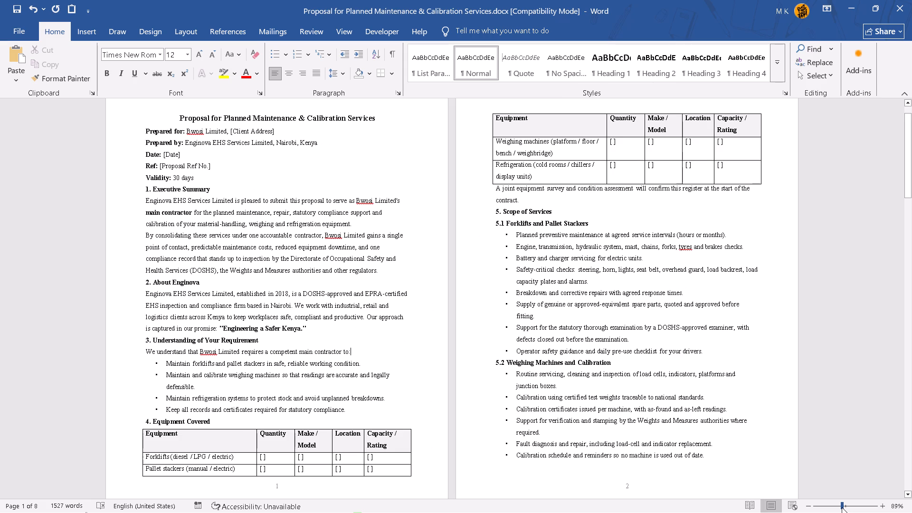
scroll(586, 349, up, 7)
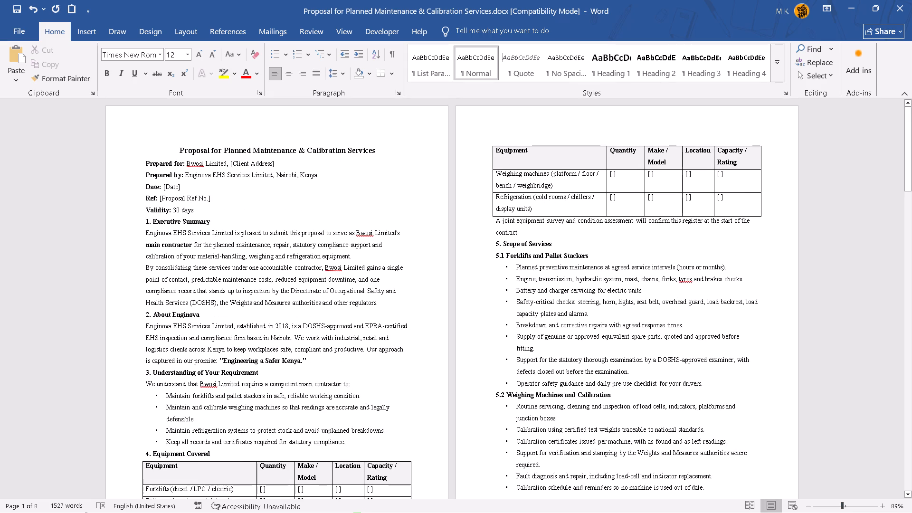
click(201, 210)
key(Return)
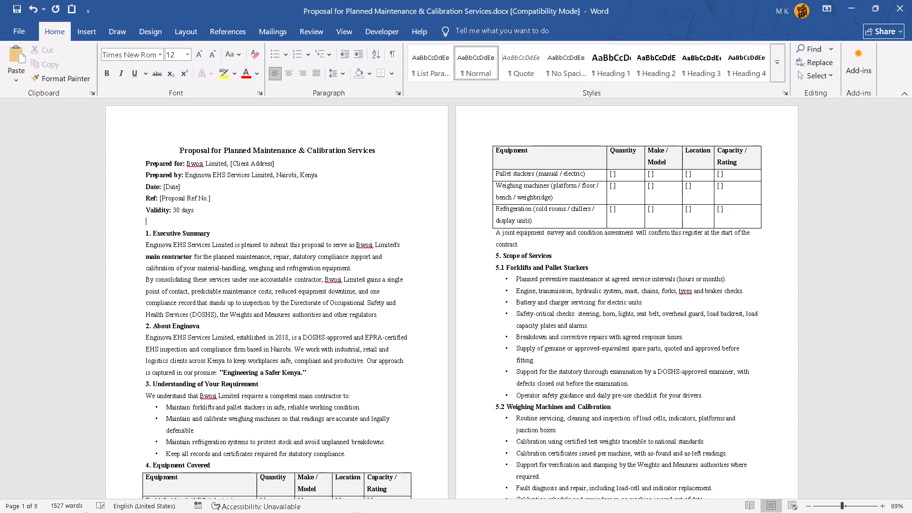
click(216, 337)
click(152, 382)
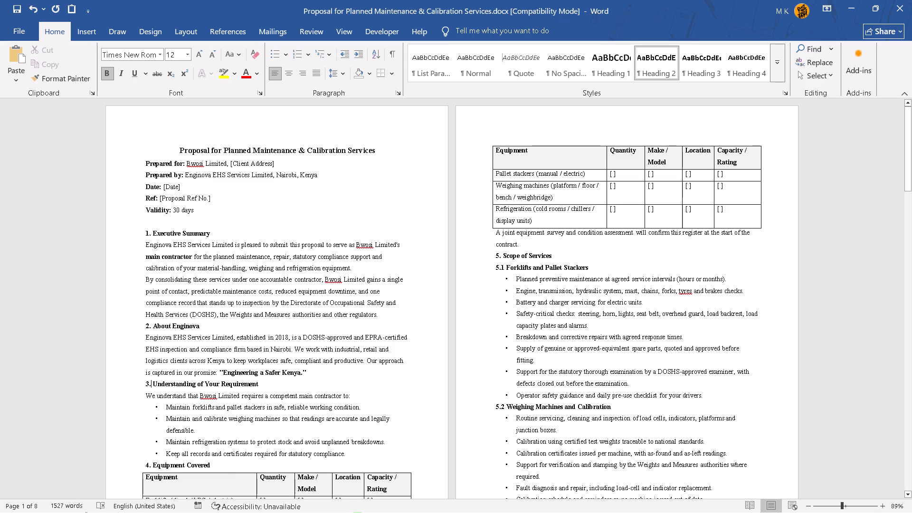
click(386, 314)
key(Return)
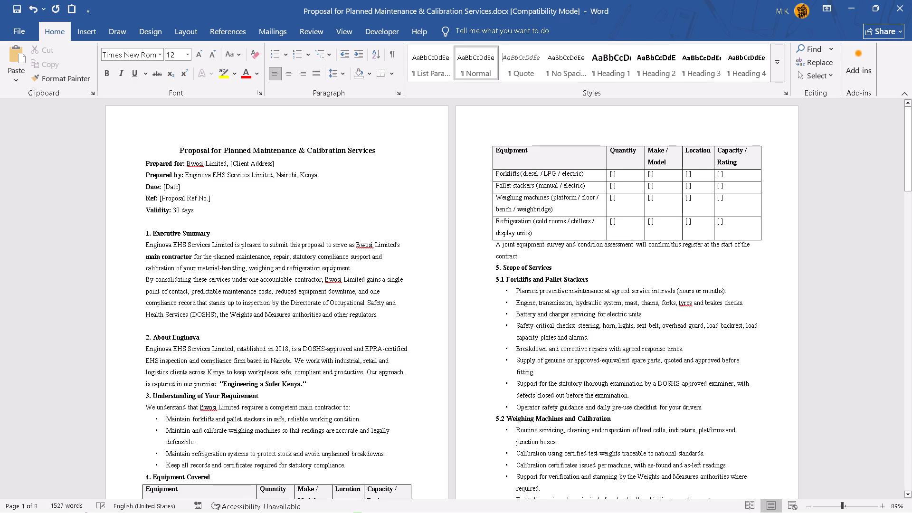
click(317, 383)
key(Return)
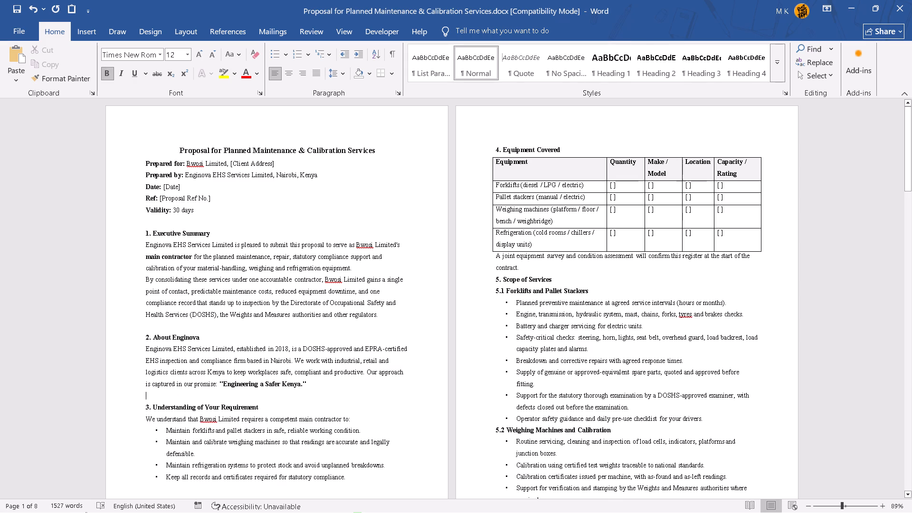
Insert a blank line above the 5. Scope of Services heading, after the joint equipment survey sentence.
click(321, 411)
scroll(322, 411, down, 2)
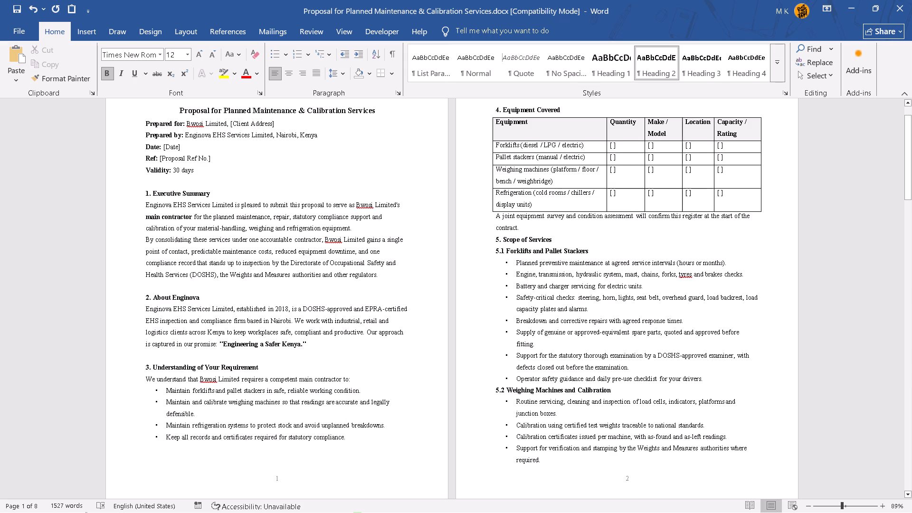
scroll(656, 313, up, 2)
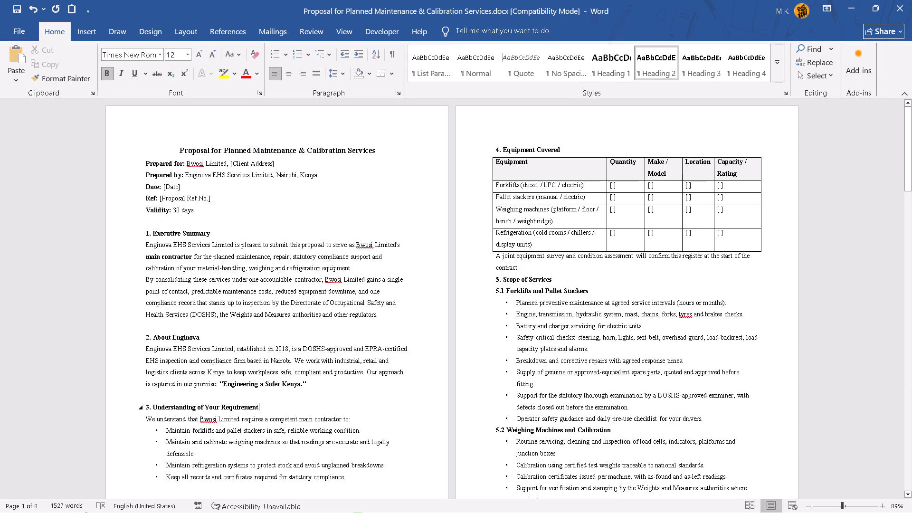
click(544, 266)
key(Return)
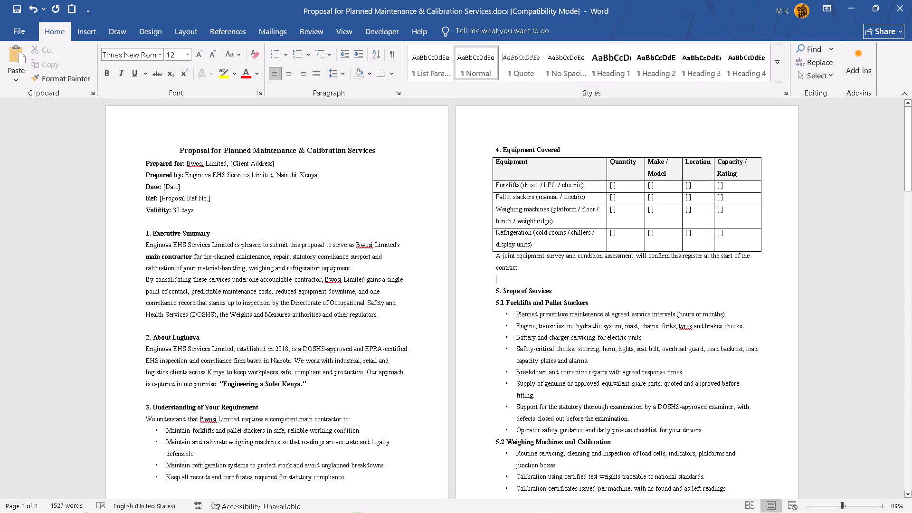
Insert an unbulleted blank line between the last 5.4 Compliance and Records bullet and the 6. Methodology heading.
scroll(537, 311, down, 9)
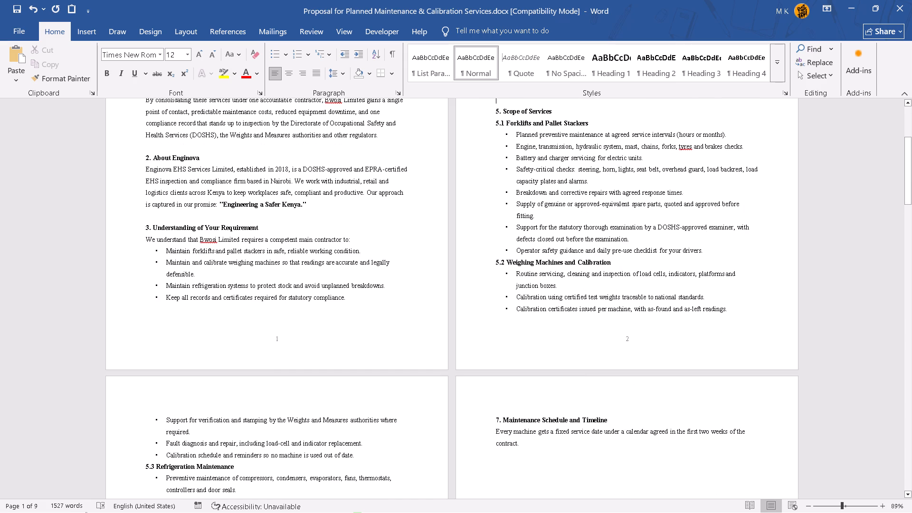
scroll(403, 376, down, 8)
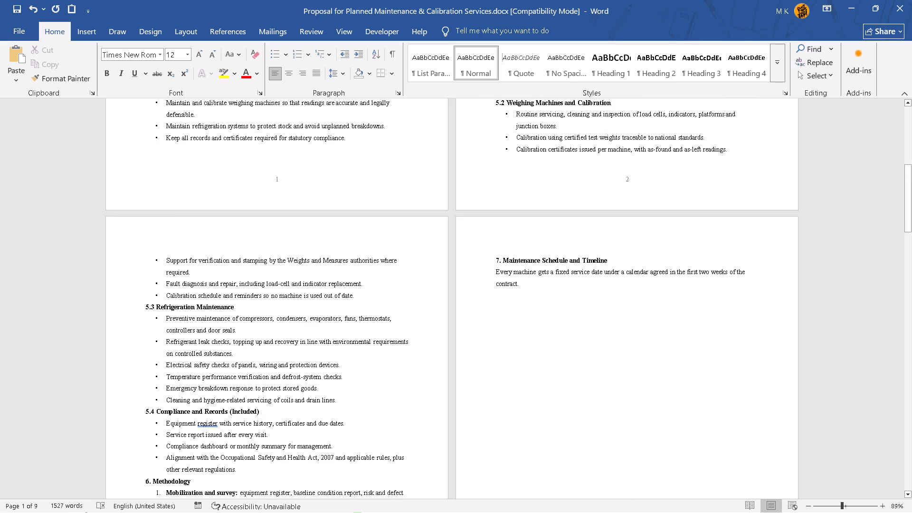
scroll(403, 377, down, 1)
click(240, 456)
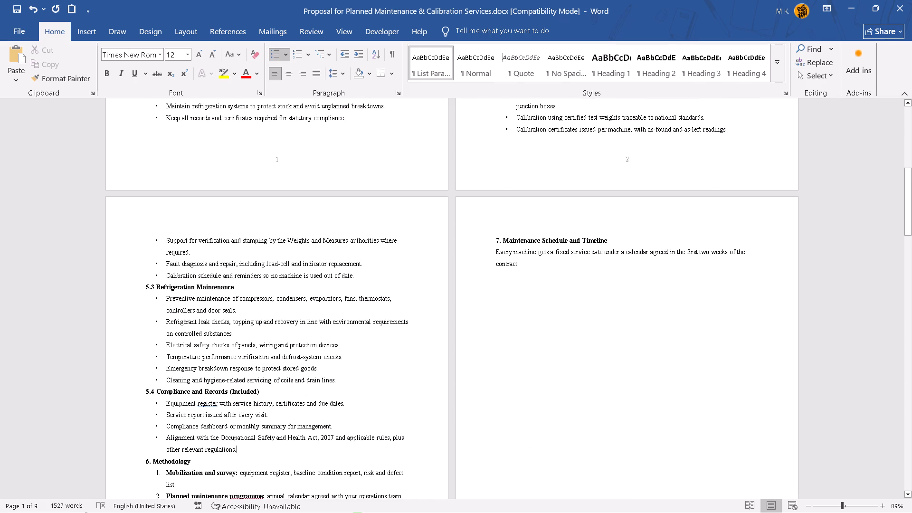
key(Return)
key(BackSpace)
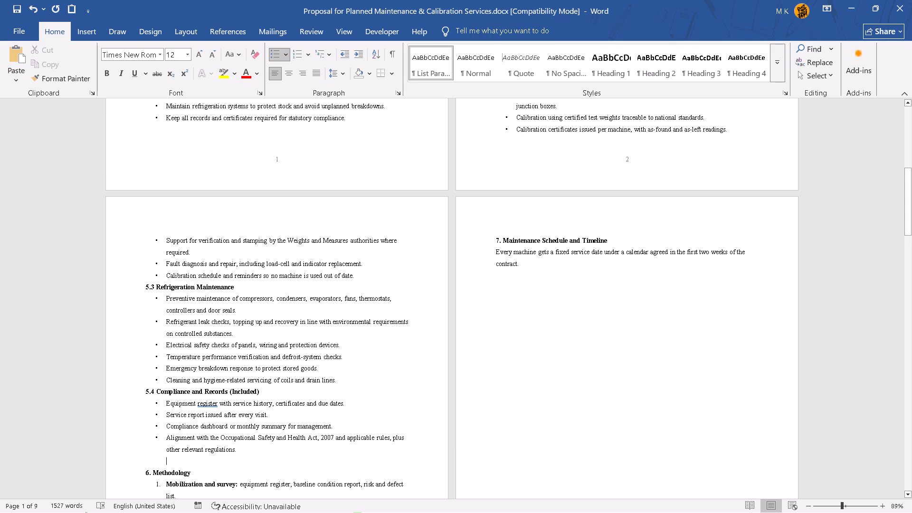
Remove the page break and empty line after the section 7 introduction so that 7.1 Service Frequencies follows it directly.
scroll(263, 437, up, 4)
scroll(263, 437, down, 8)
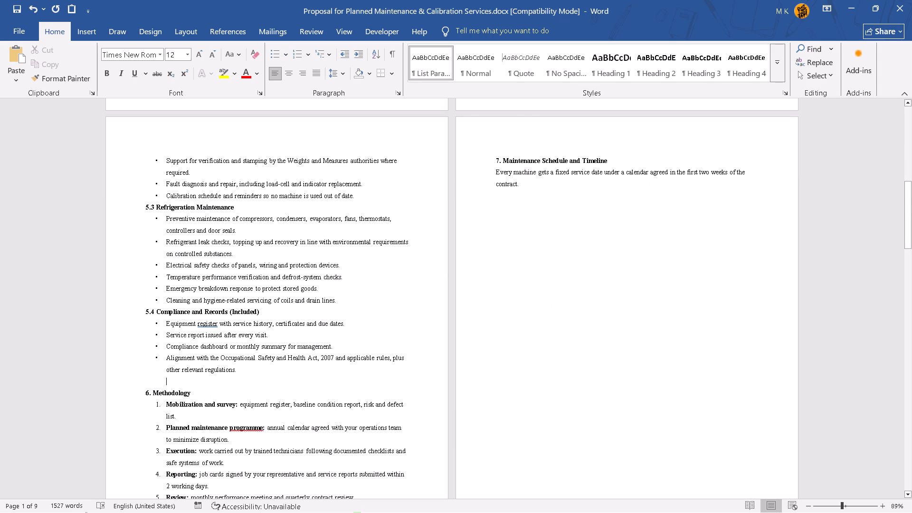
scroll(263, 437, down, 5)
scroll(470, 358, up, 4)
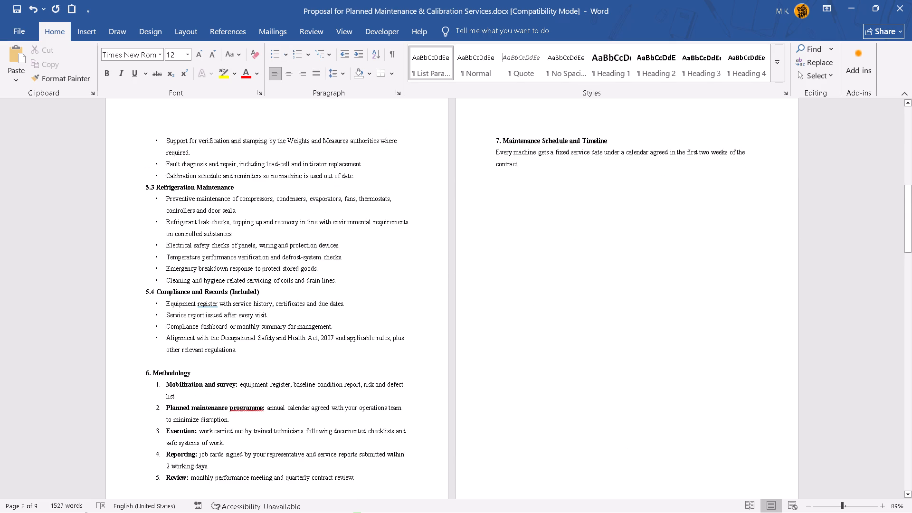
scroll(470, 358, up, 3)
click(501, 246)
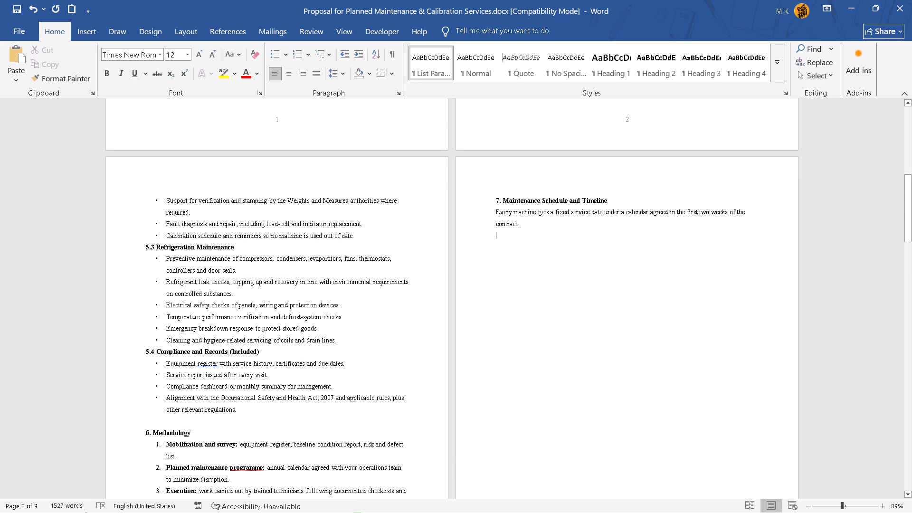
key(Delete)
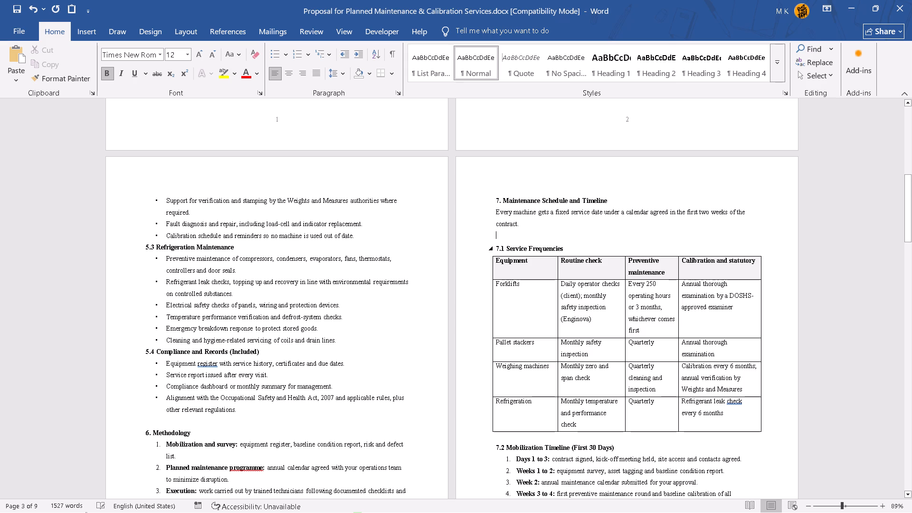
key(Delete)
Insert a blank line between the 7.3 Annual Calendar table and the 8. Service Levels heading.
scroll(527, 393, down, 6)
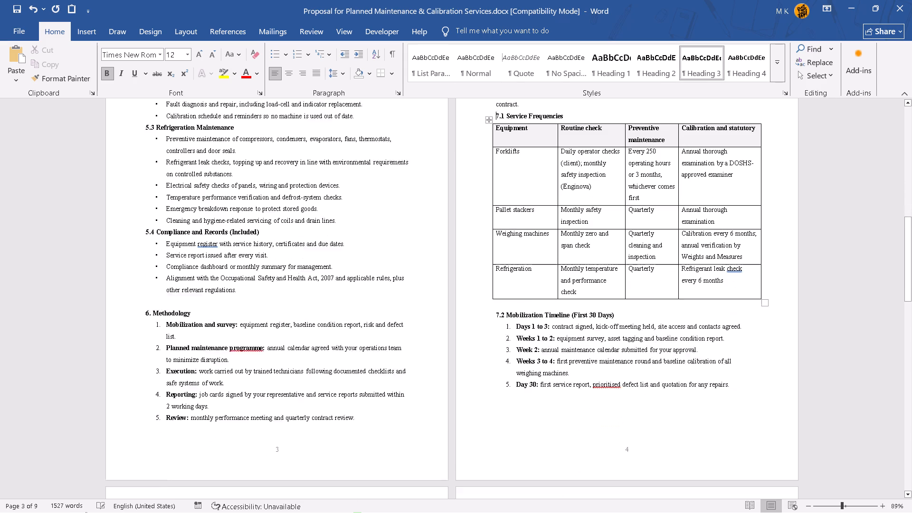
scroll(527, 394, down, 13)
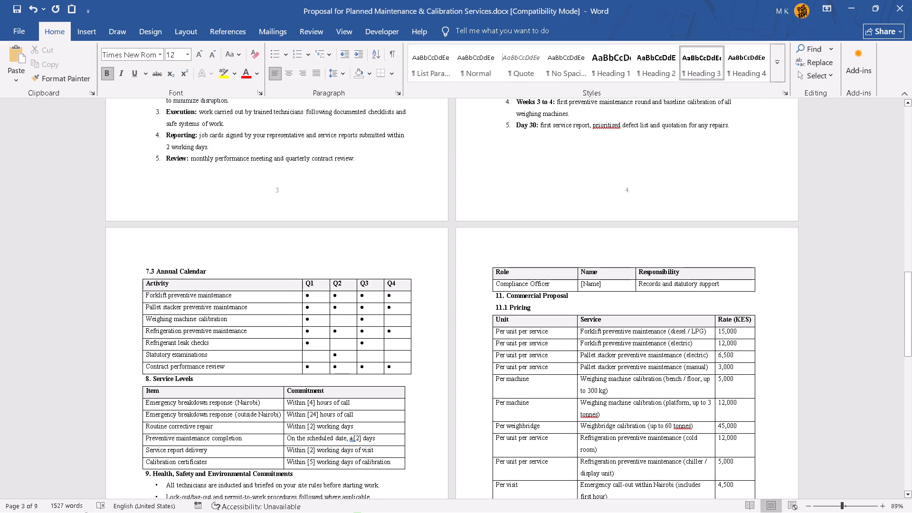
click(416, 369)
click(144, 379)
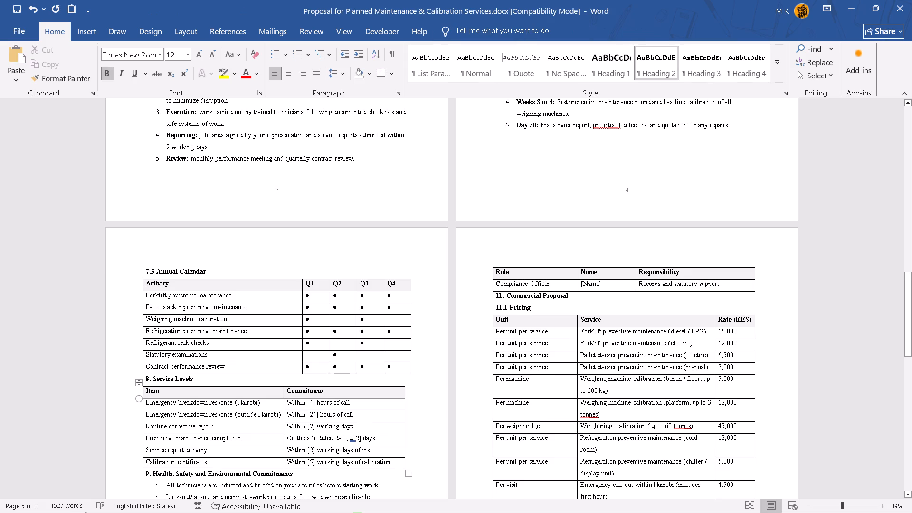
key(Return)
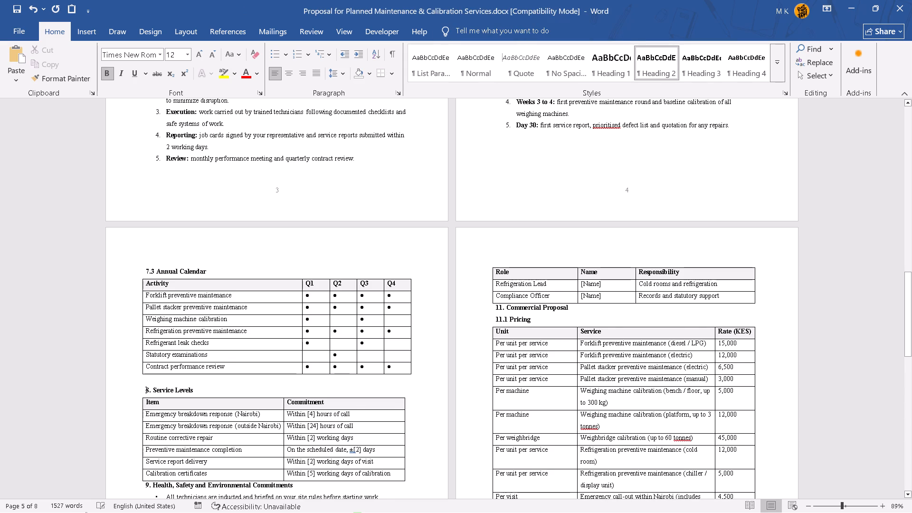
Insert a blank line above the 9. Health, Safety and Environmental Commitments heading and an unbulleted one above 10. Project Team, keeping section 9 expanded.
scroll(483, 385, down, 6)
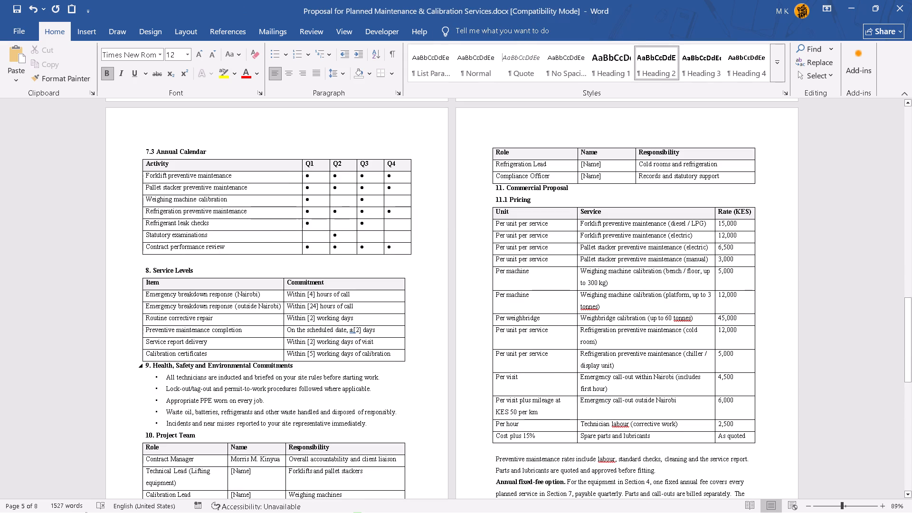
click(144, 368)
click(146, 366)
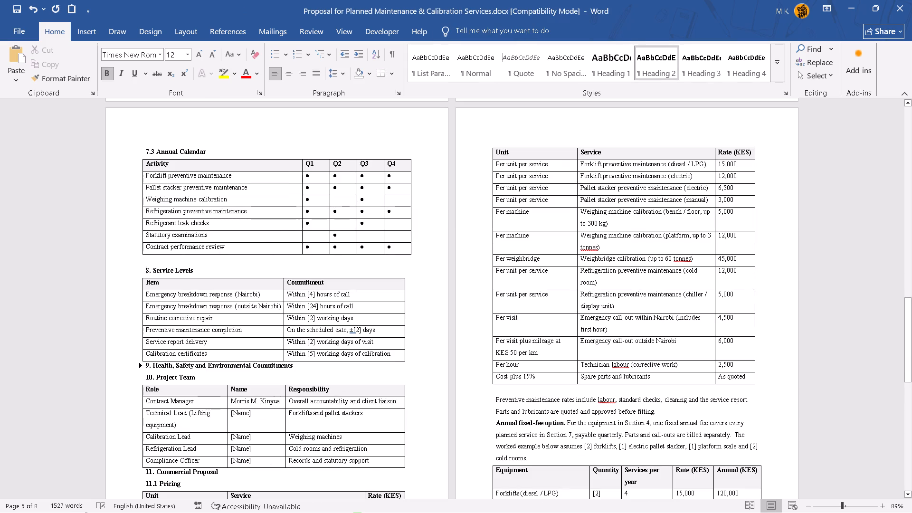
key(Return)
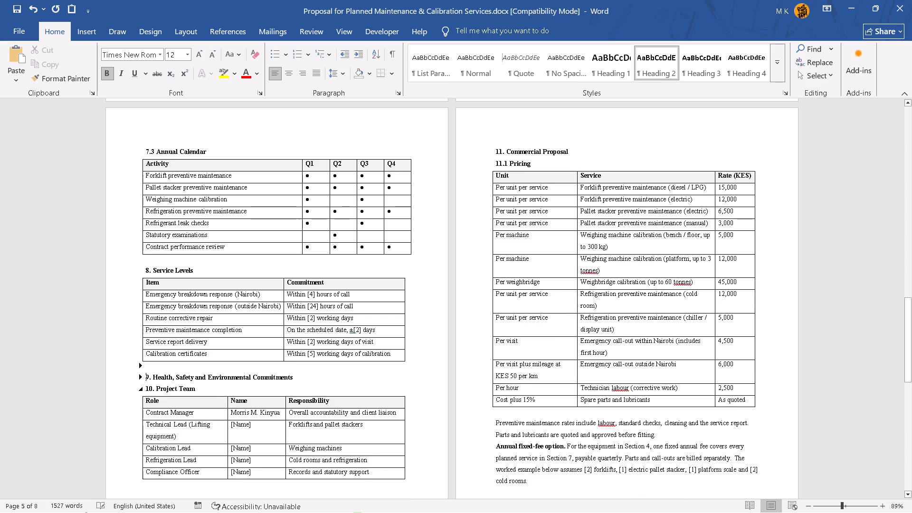
click(142, 376)
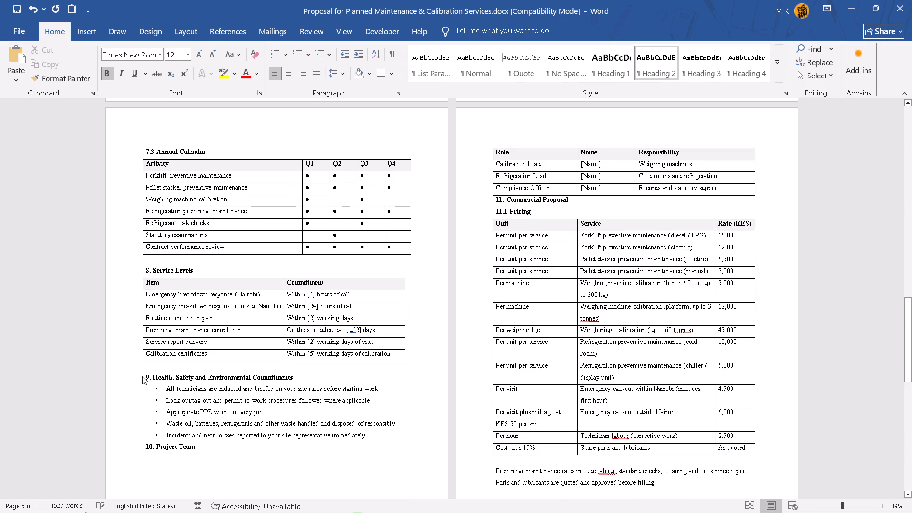
click(385, 432)
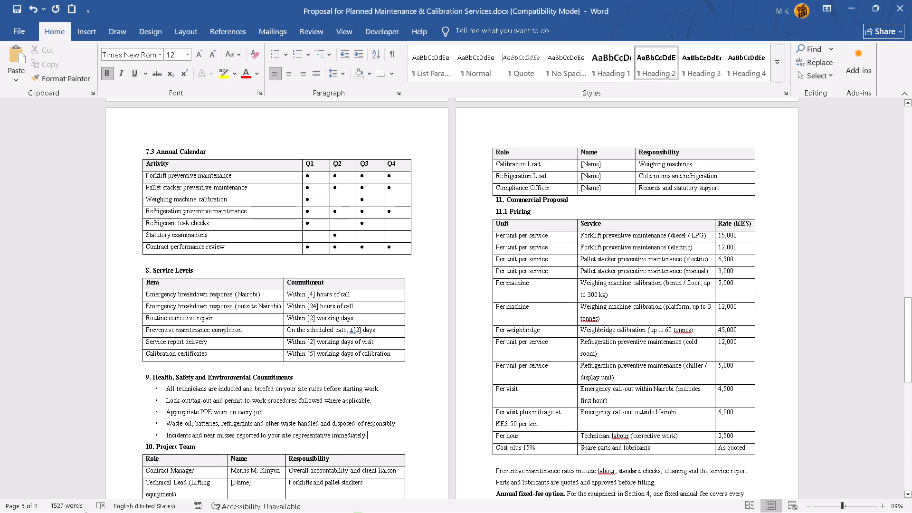
key(Return)
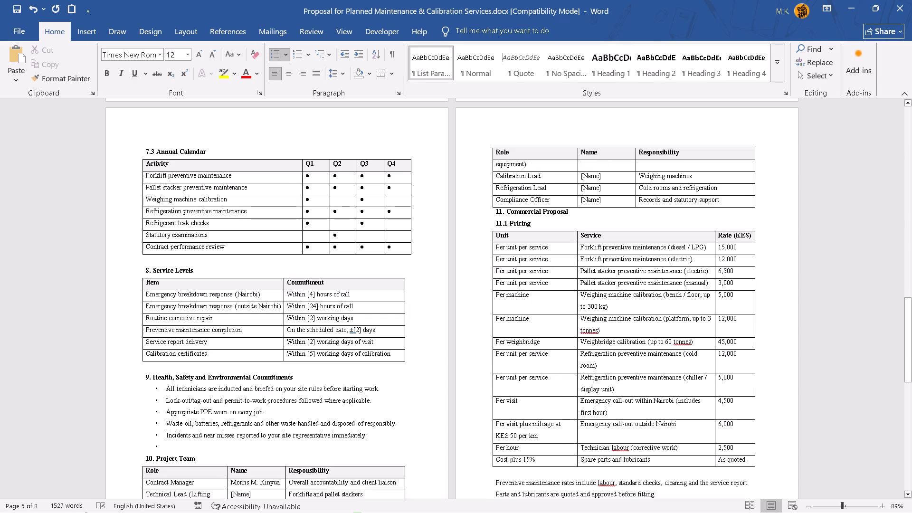
key(BackSpace)
Insert a blank line between the project team table and the 11. Commercial Proposal heading.
scroll(300, 430, down, 3)
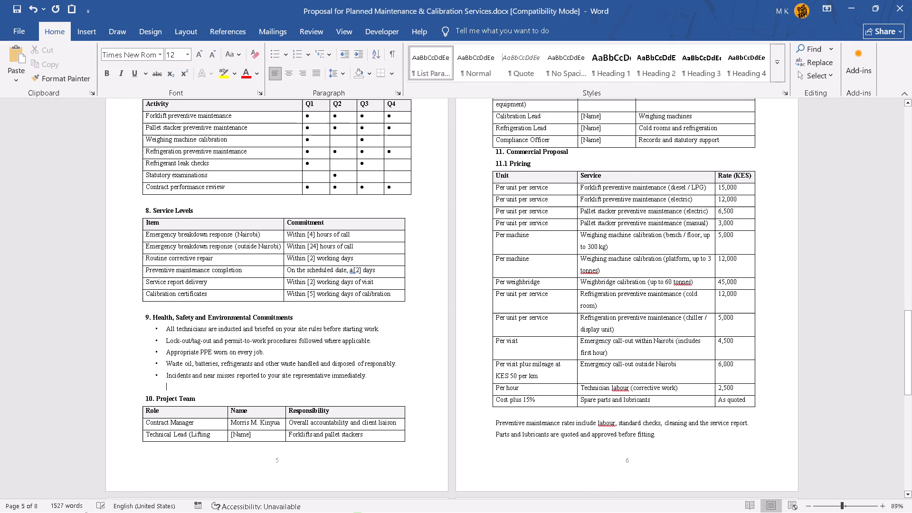
scroll(300, 430, down, 3)
scroll(366, 385, up, 5)
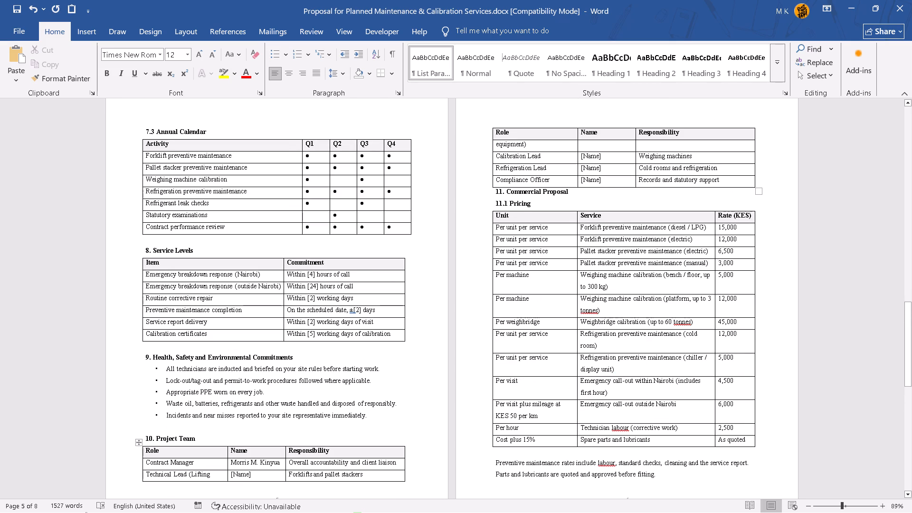
click(495, 190)
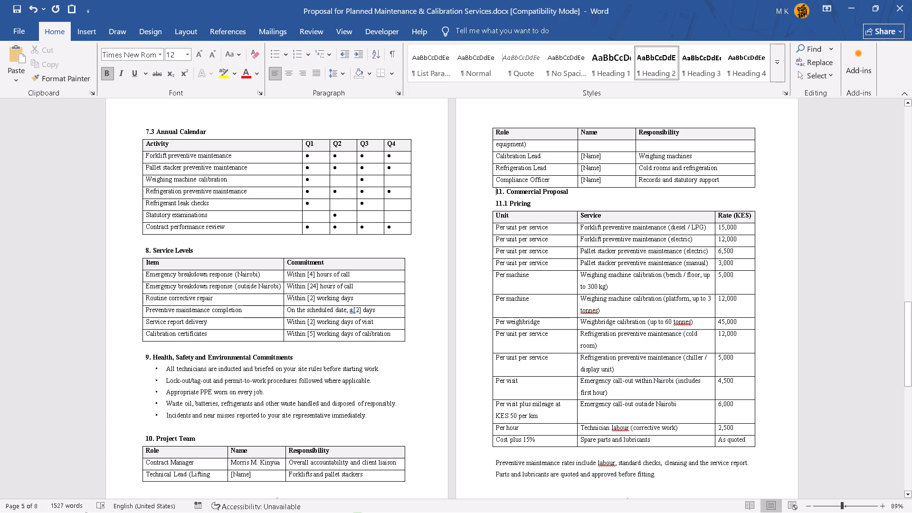
key(Return)
Insert an unbulleted blank line between the last 11.2 Payment Terms bullet and the 12. Contract Terms heading.
scroll(585, 343, down, 2)
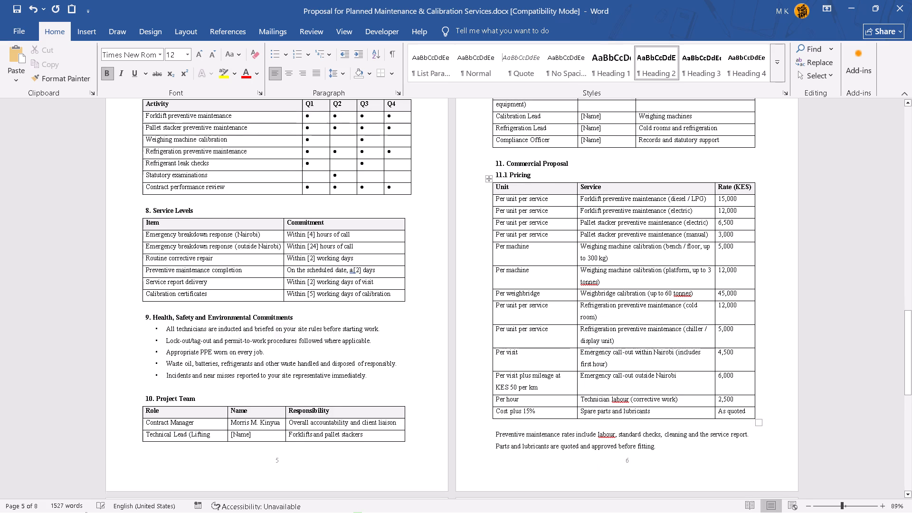
scroll(585, 343, down, 15)
scroll(585, 344, up, 1)
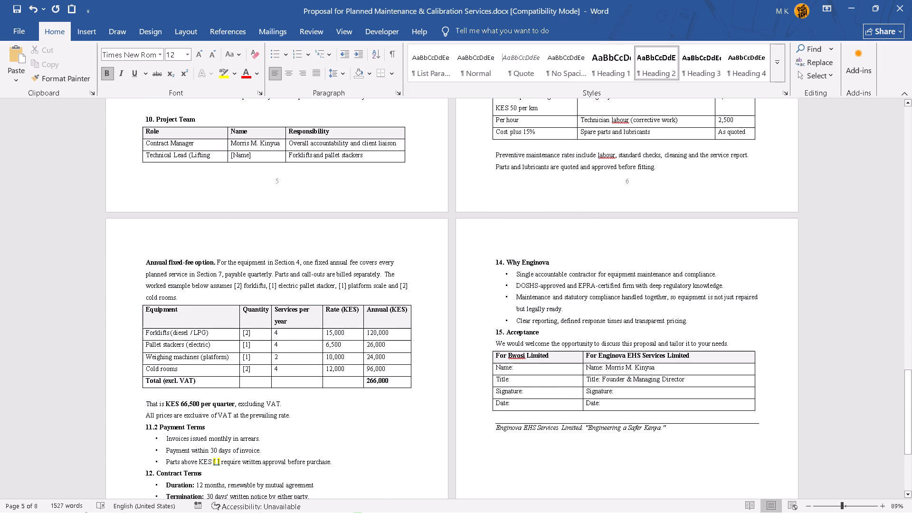
scroll(206, 430, down, 3)
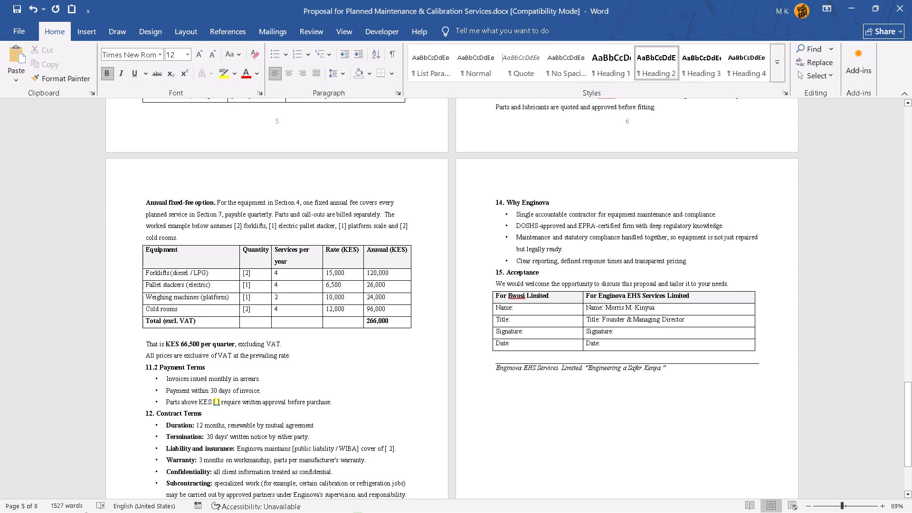
click(337, 407)
key(Return)
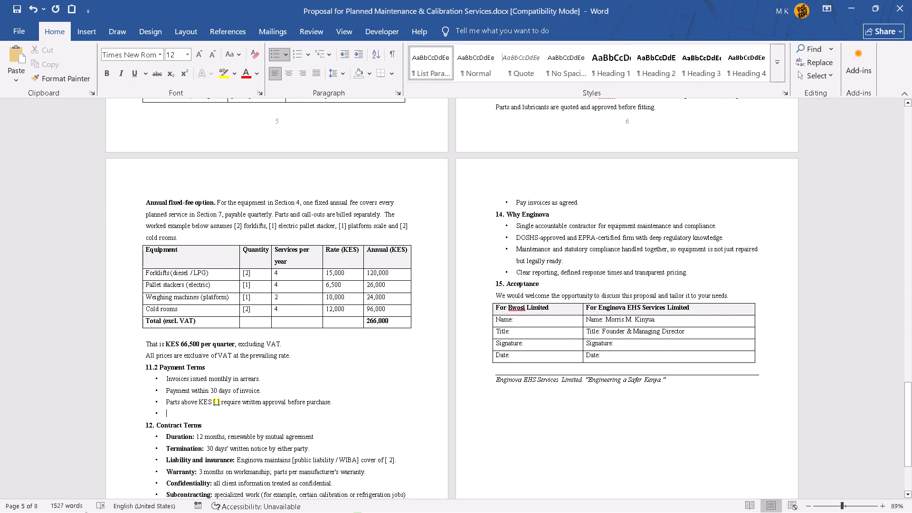
key(BackSpace)
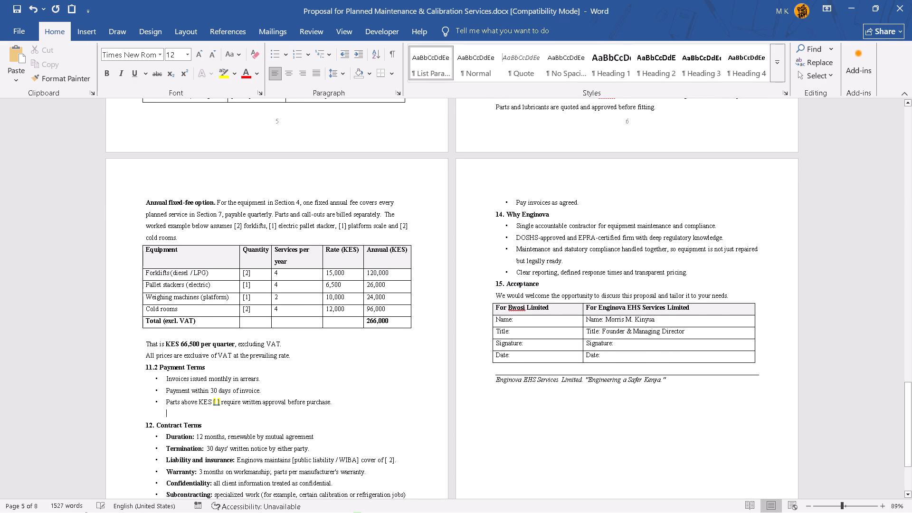
Insert an unbulleted blank line between the Subcontracting bullet and the 13. Client Responsibilities heading.
scroll(291, 417, down, 6)
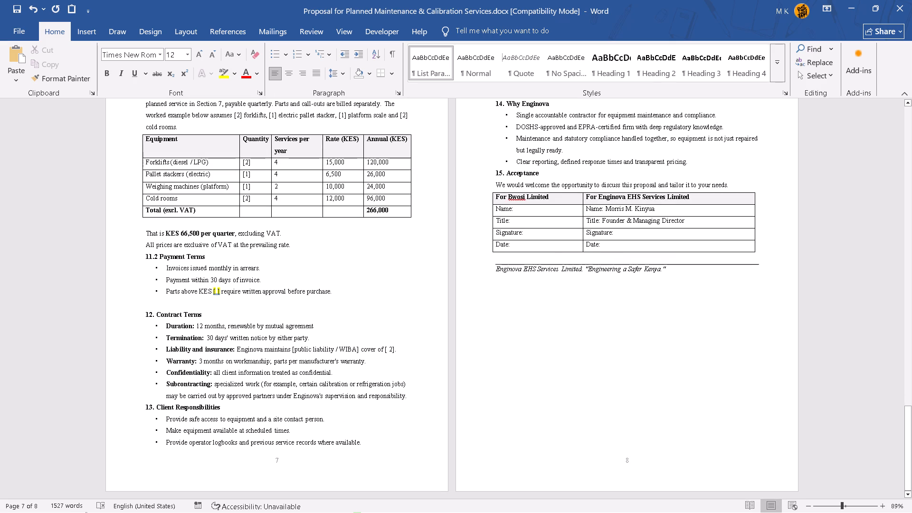
click(411, 395)
key(Return)
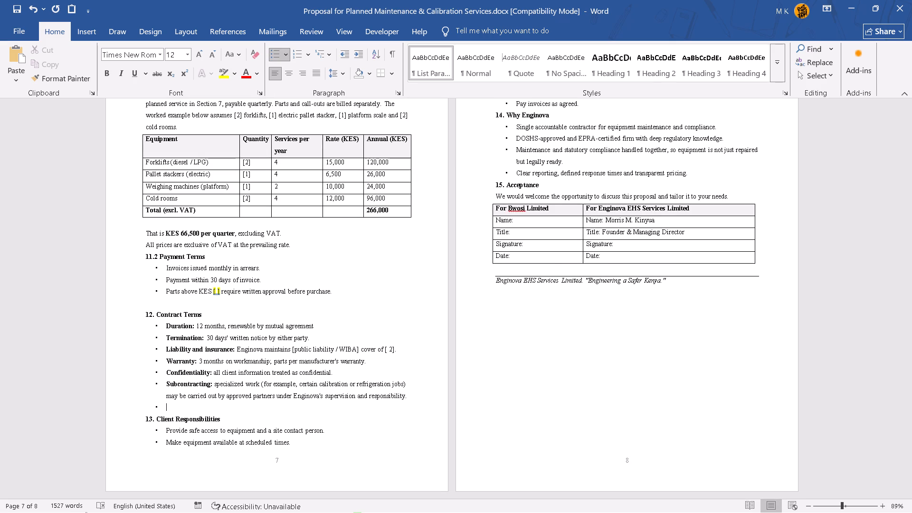
key(BackSpace)
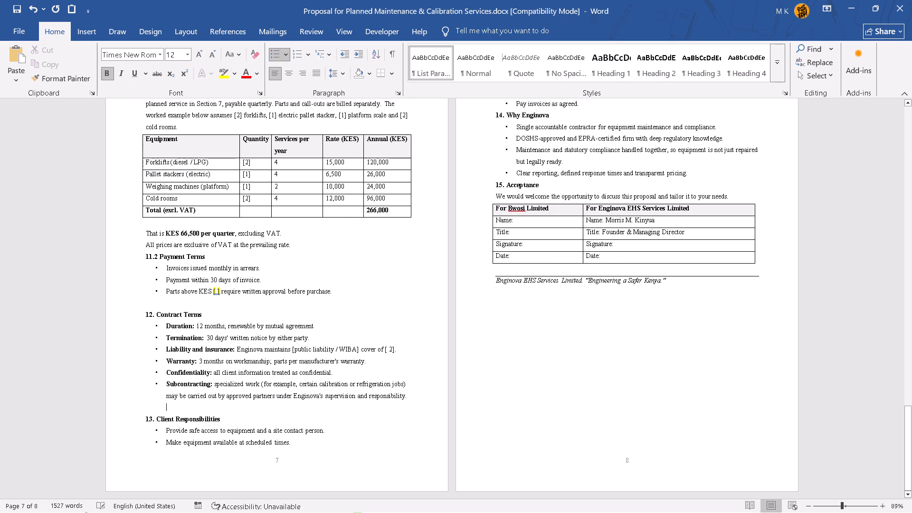
Insert an unbulleted blank line above each of the headings 14. Why Enginova and 15. Acceptance.
scroll(340, 399, down, 4)
scroll(333, 392, up, 4)
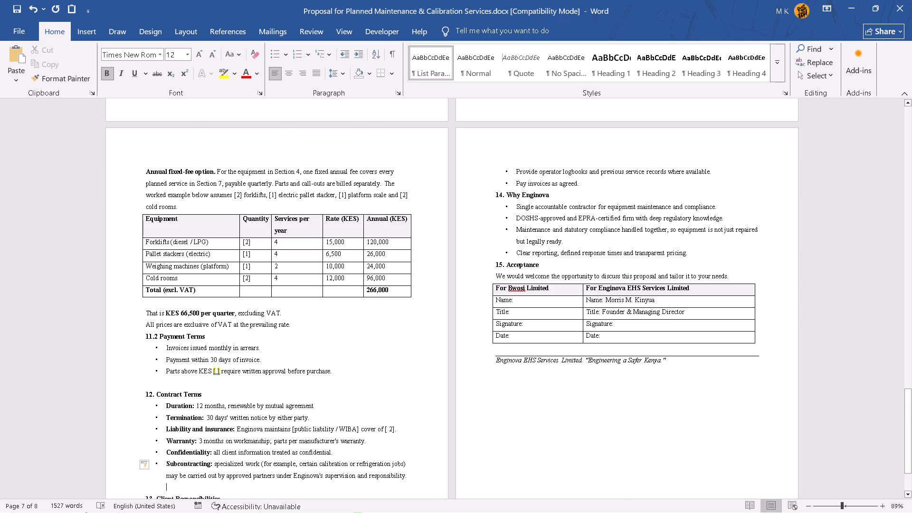
click(595, 184)
key(Return)
key(BackSpace)
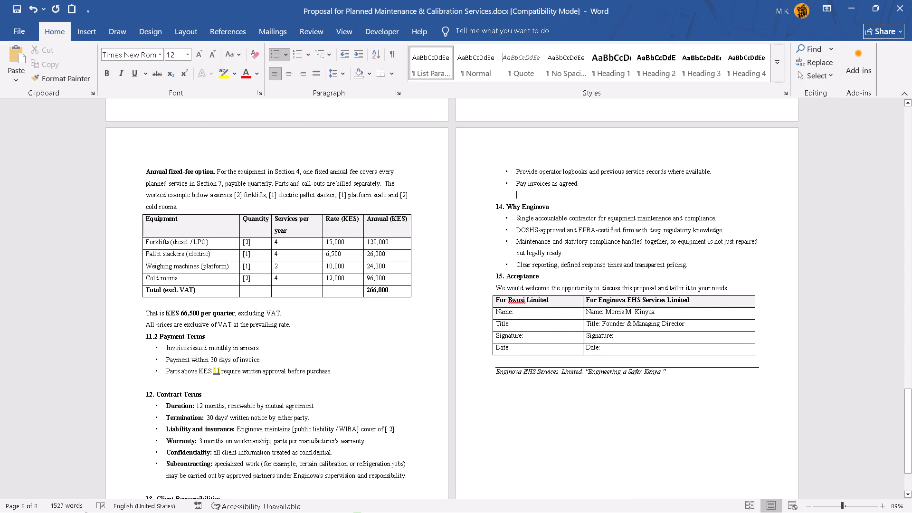
click(695, 265)
key(Return)
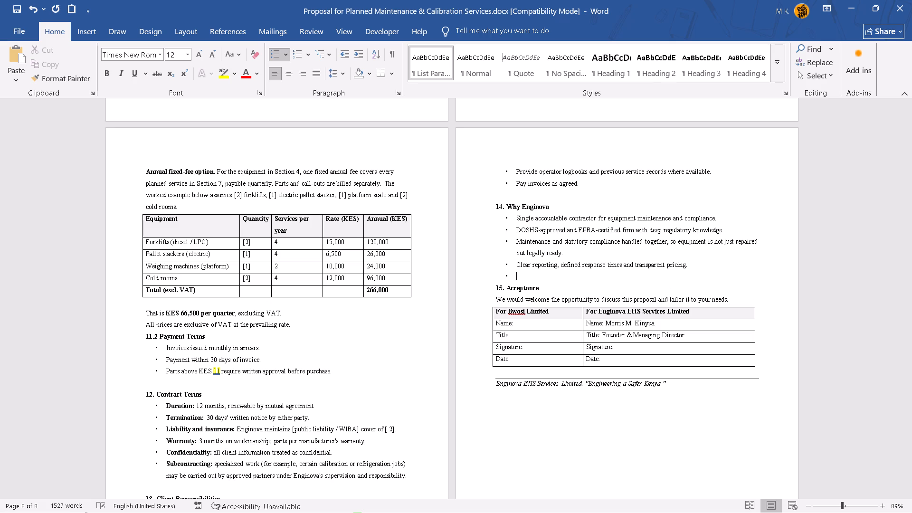
key(BackSpace)
Center the closing Enginova EHS Services Limited tagline below the acceptance table.
scroll(585, 381, down, 4)
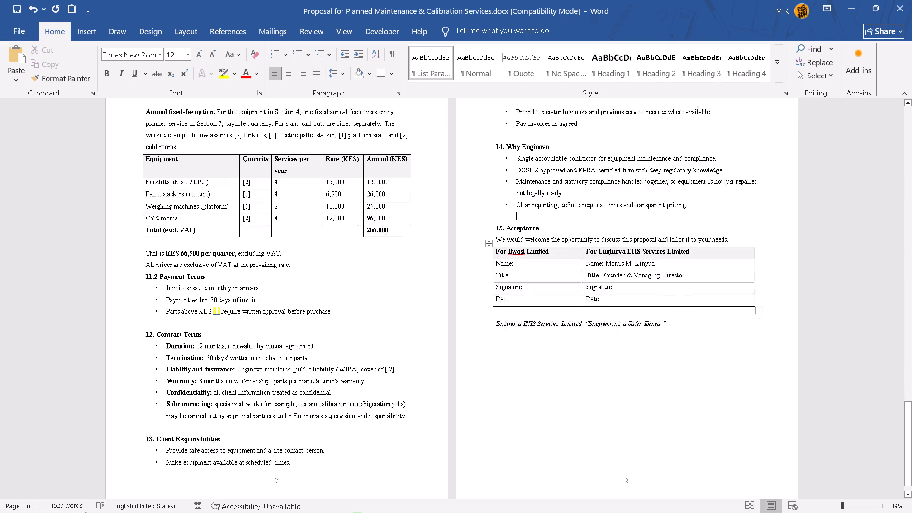
click(560, 309)
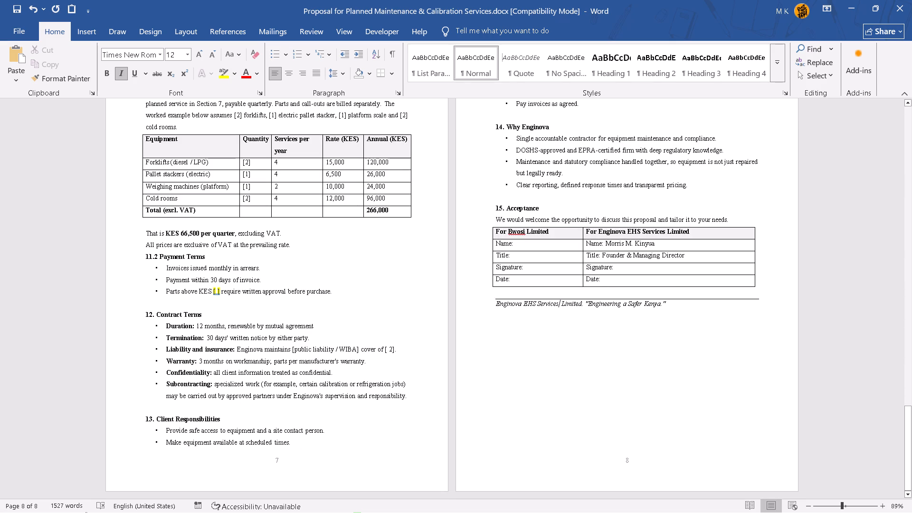
click(292, 76)
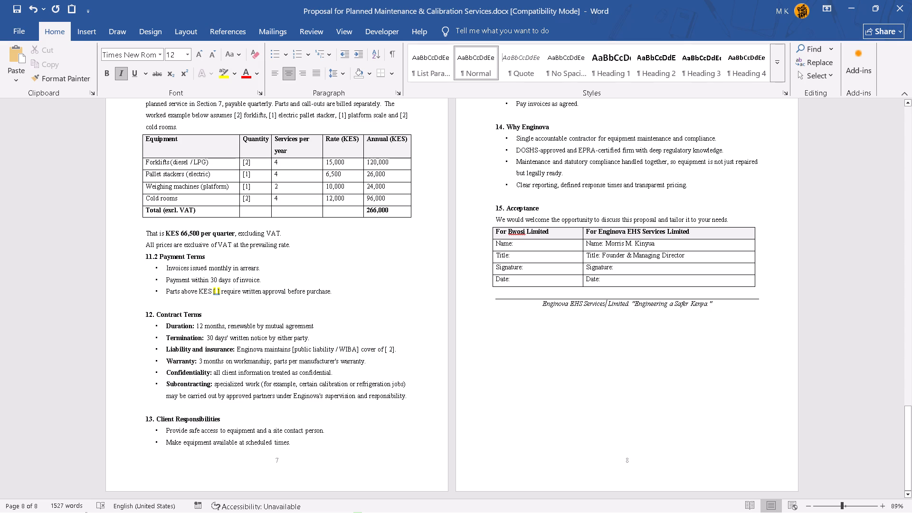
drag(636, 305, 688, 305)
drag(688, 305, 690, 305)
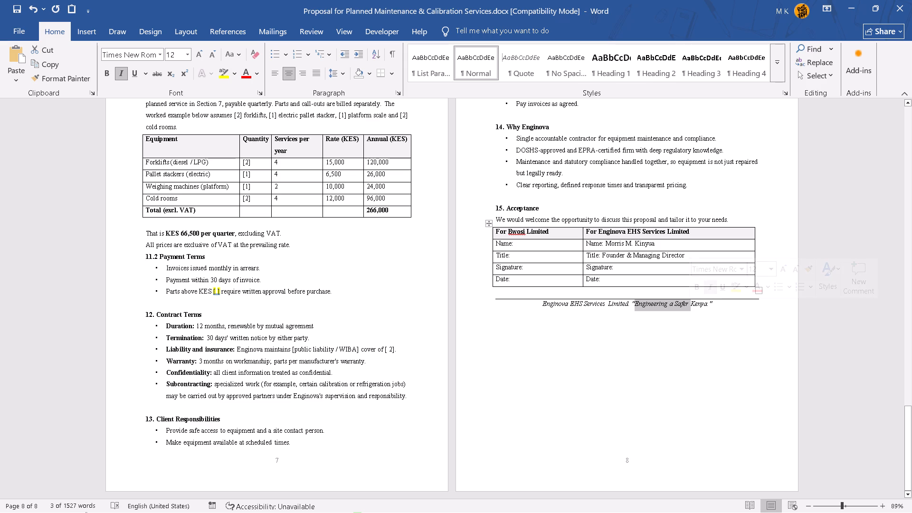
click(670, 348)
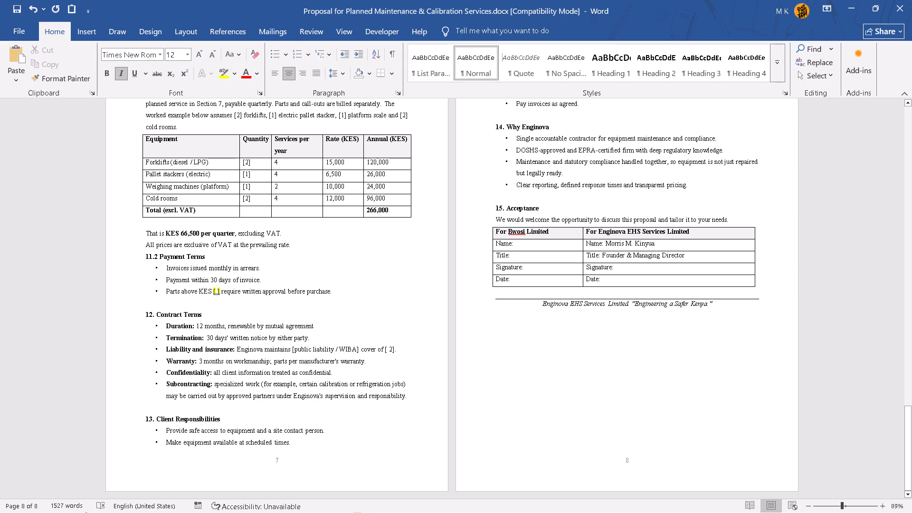
Review the proposal's layout and section spacing from the closing acceptance section back to the title on the first page.
scroll(651, 370, up, 9)
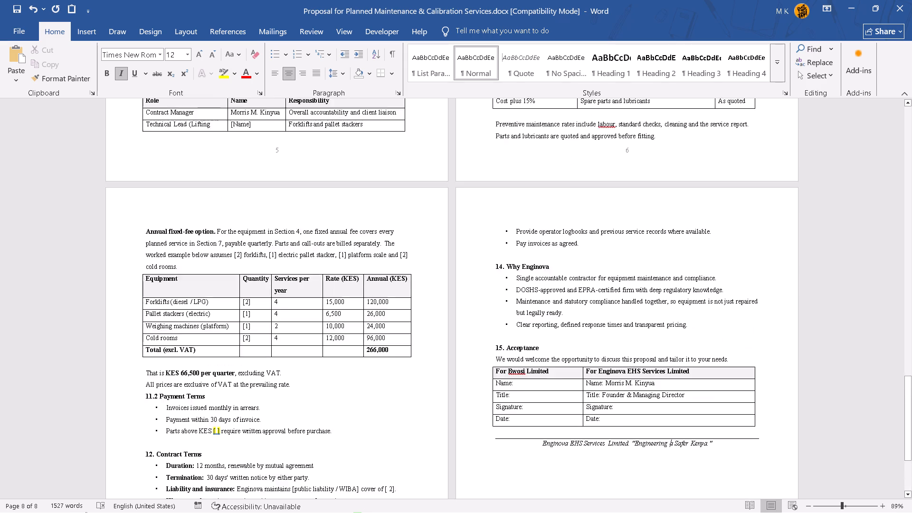
scroll(635, 398, up, 4)
scroll(636, 402, down, 1)
scroll(636, 402, up, 12)
scroll(636, 402, down, 1)
scroll(636, 402, up, 20)
scroll(636, 402, up, 3)
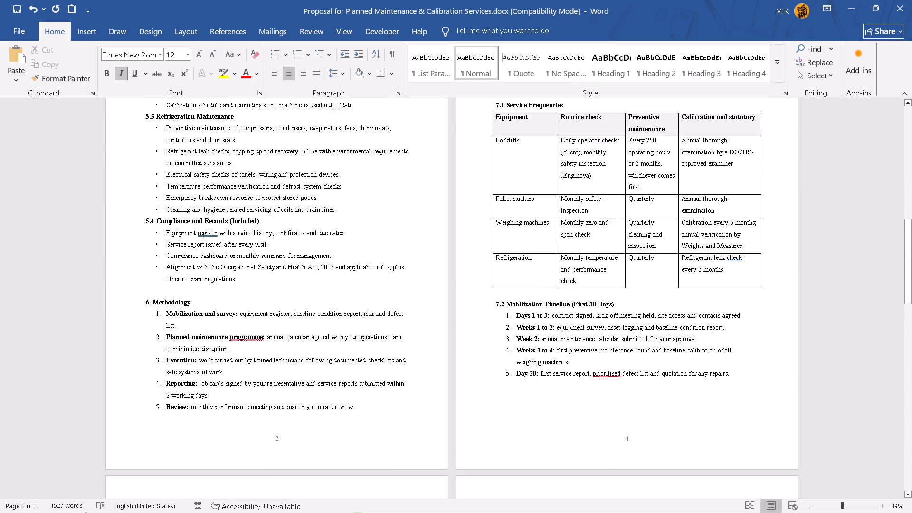
scroll(636, 402, up, 20)
scroll(636, 402, up, 4)
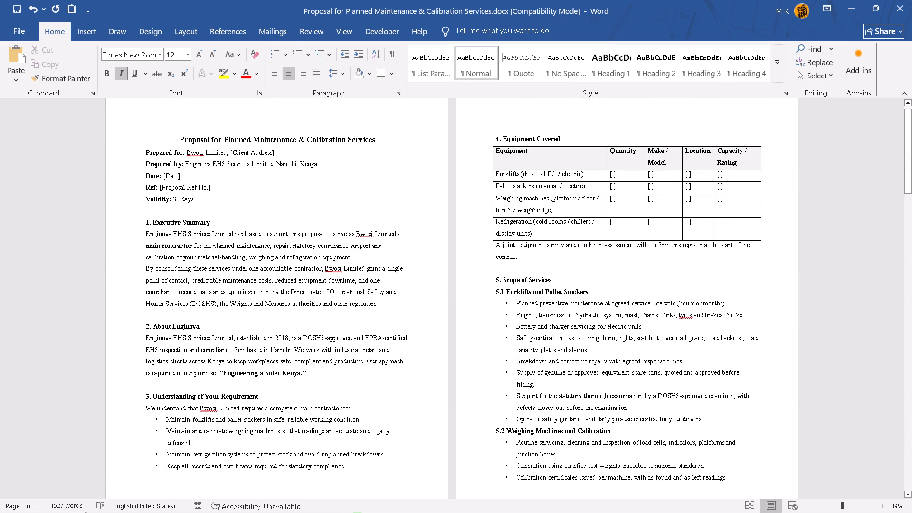
scroll(663, 323, up, 2)
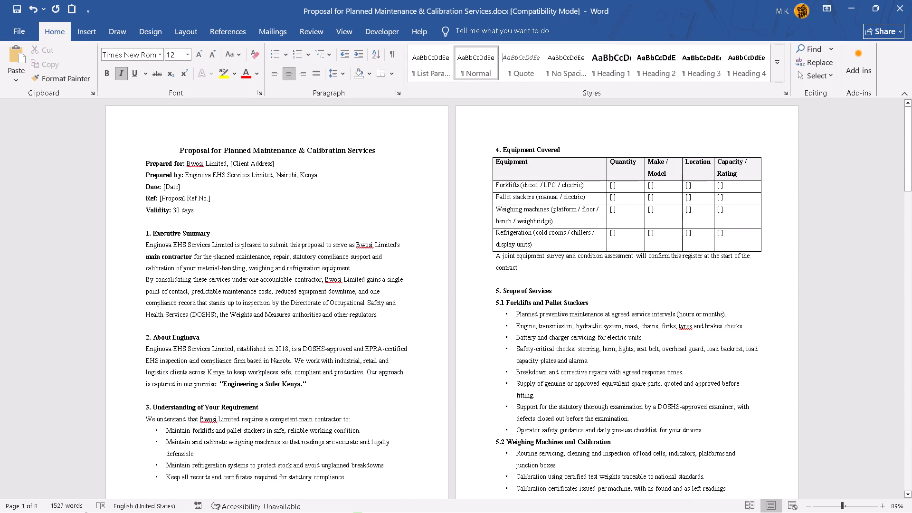
scroll(409, 403, up, 6)
Save the proposal document under its existing name.
key(ctrl+s)
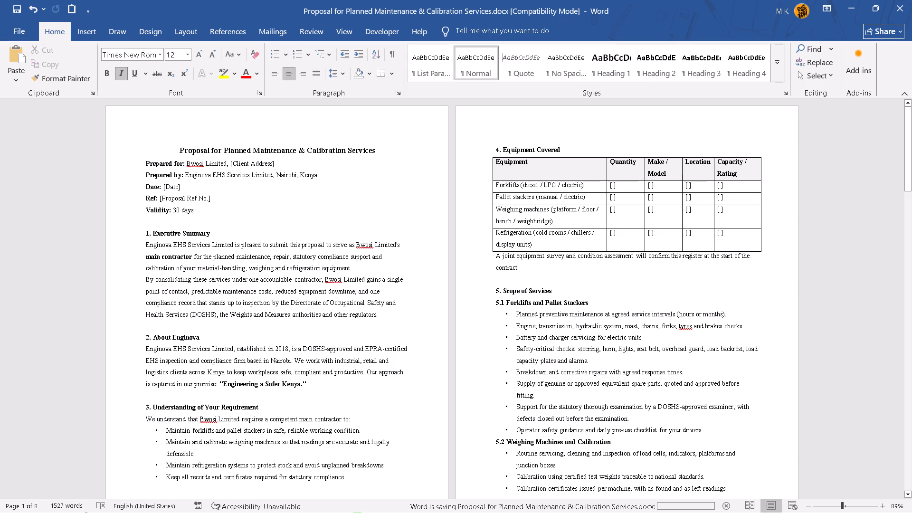
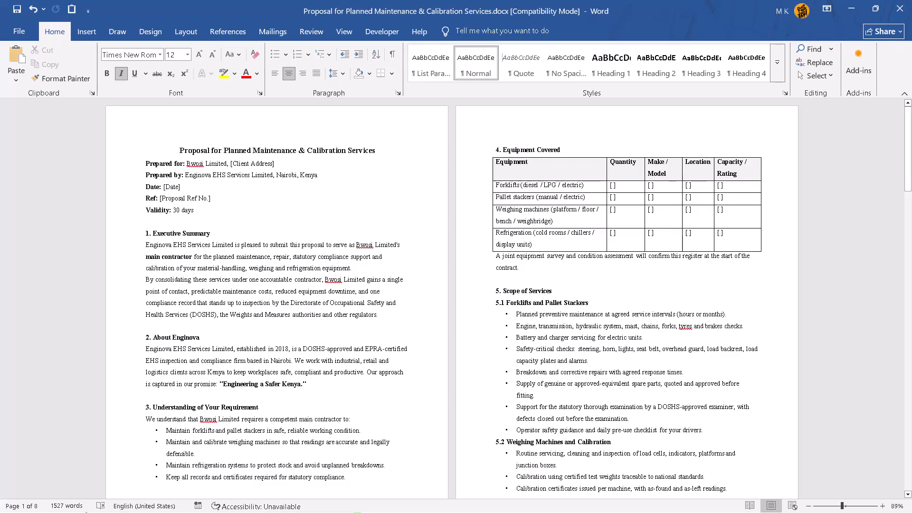
Look over the proposal from the first page to the acceptance section, checking the bracketed KES placeholder under 11.2 Payment Terms.
click(330, 353)
scroll(330, 353, down, 9)
scroll(330, 353, down, 20)
scroll(330, 353, down, 13)
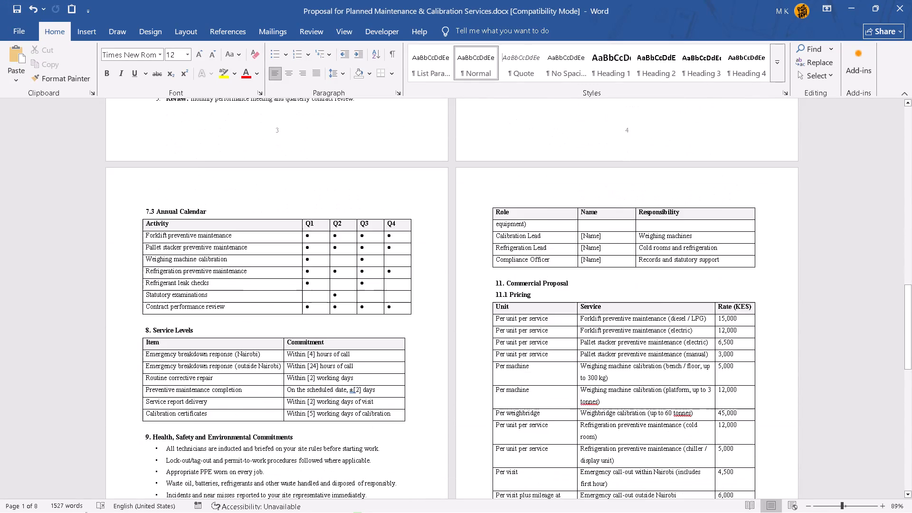
scroll(330, 351, down, 20)
scroll(330, 351, down, 9)
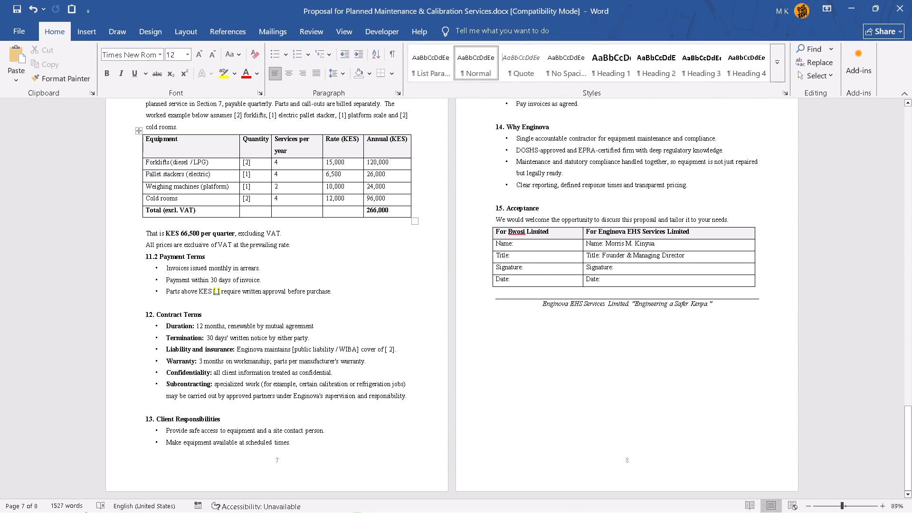
click(215, 292)
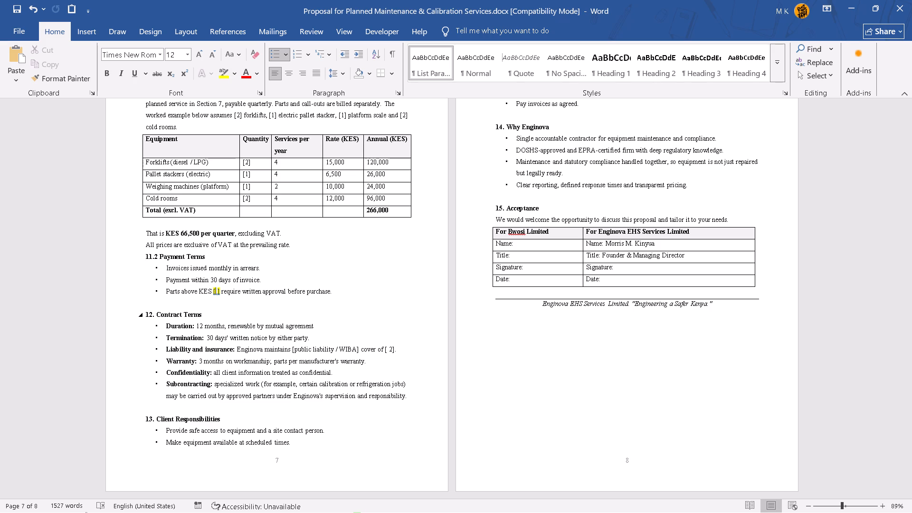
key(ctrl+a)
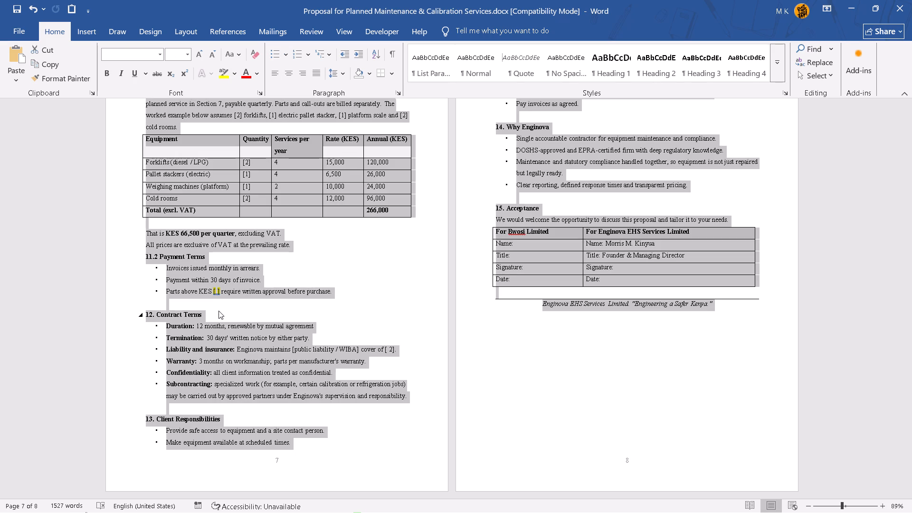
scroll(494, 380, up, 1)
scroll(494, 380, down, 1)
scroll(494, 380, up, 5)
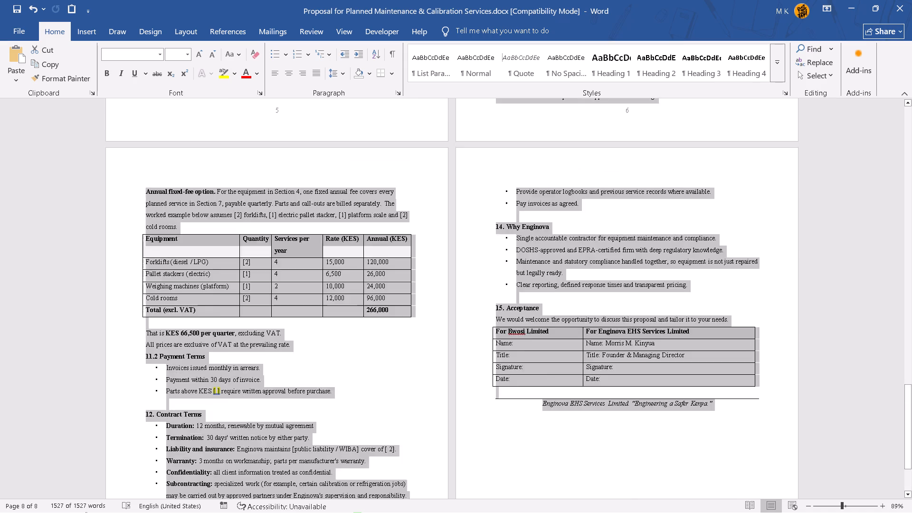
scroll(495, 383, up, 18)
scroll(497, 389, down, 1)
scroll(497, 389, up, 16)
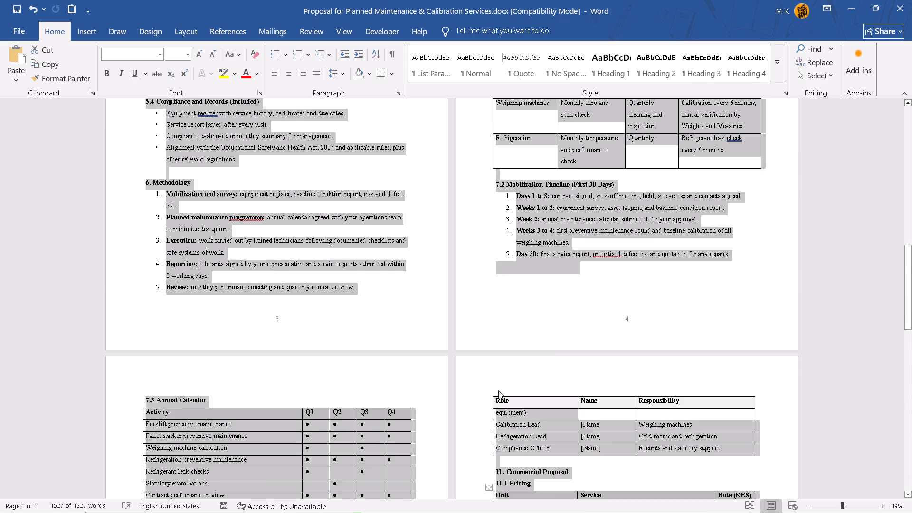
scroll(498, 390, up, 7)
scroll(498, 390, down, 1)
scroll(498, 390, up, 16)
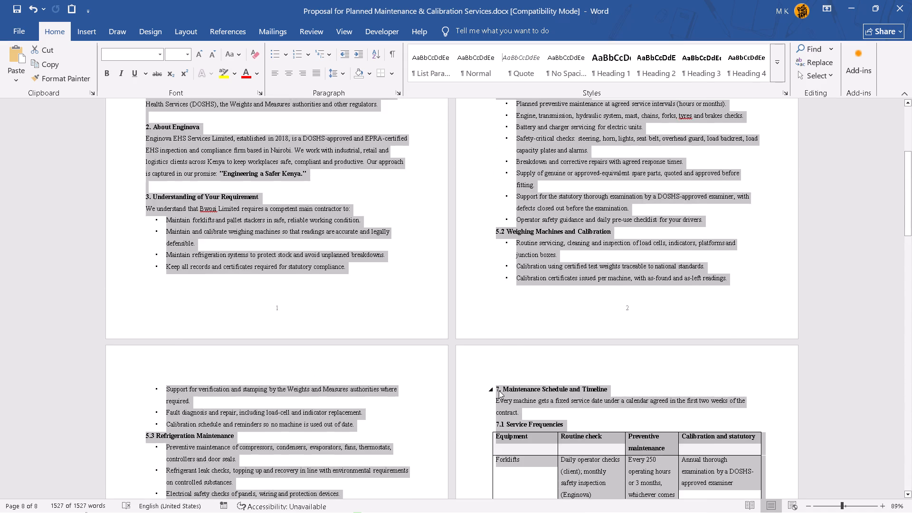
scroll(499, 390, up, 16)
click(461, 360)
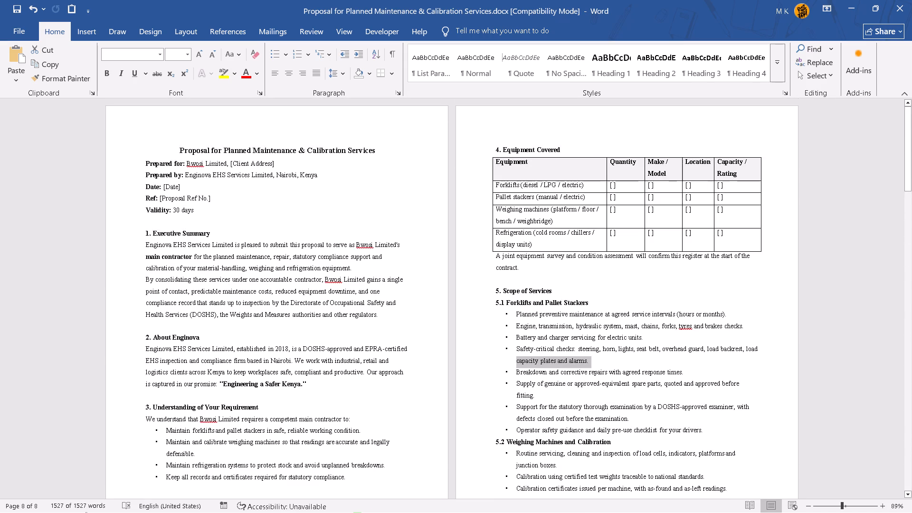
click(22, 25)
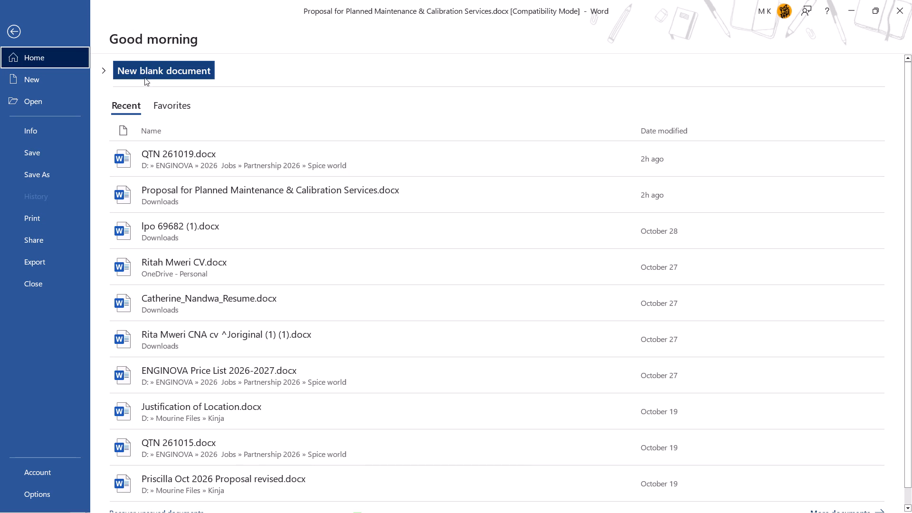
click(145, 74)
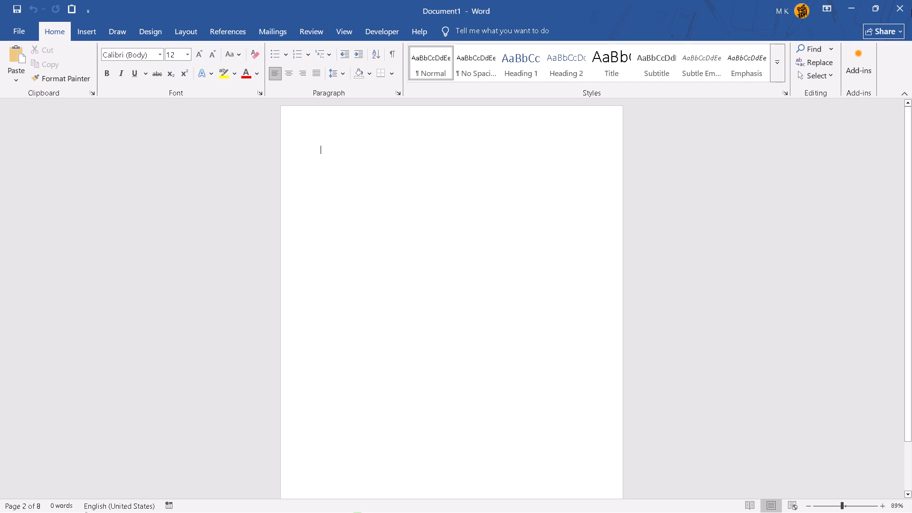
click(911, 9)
Create a new document from the Business services proposal template.
click(17, 35)
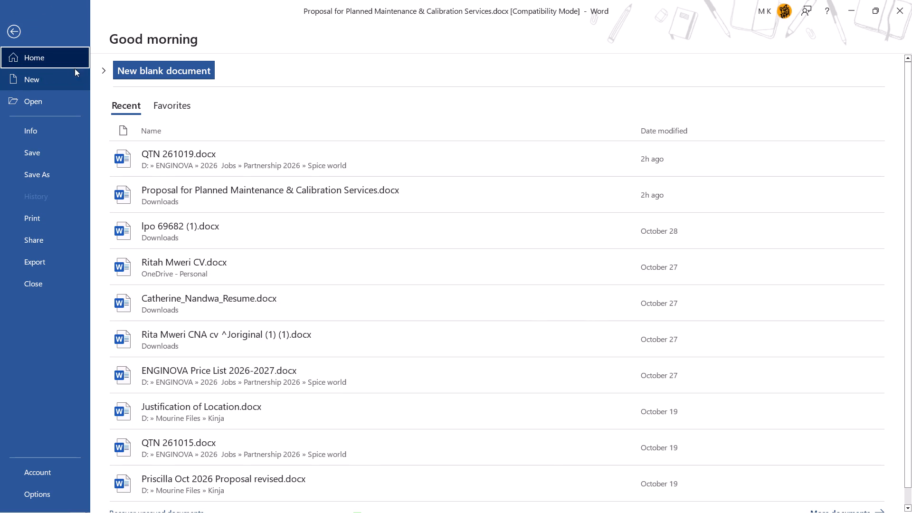
click(108, 74)
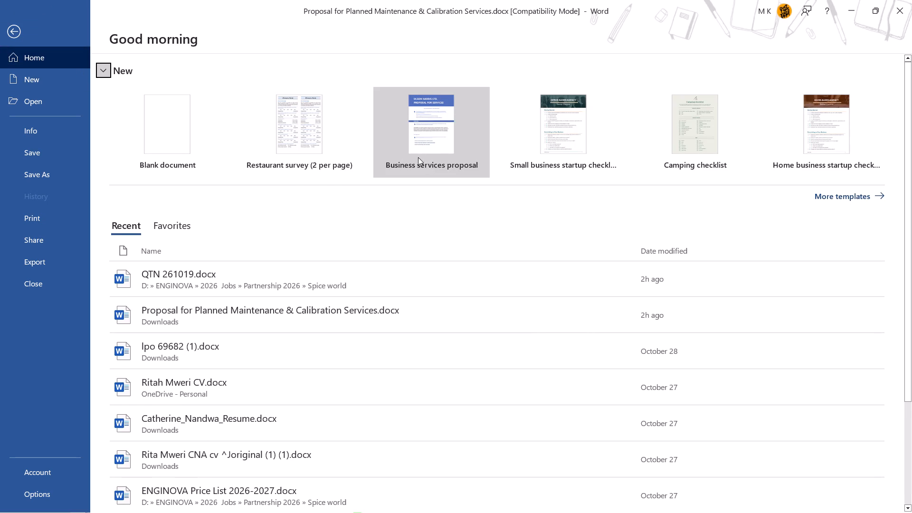
click(871, 198)
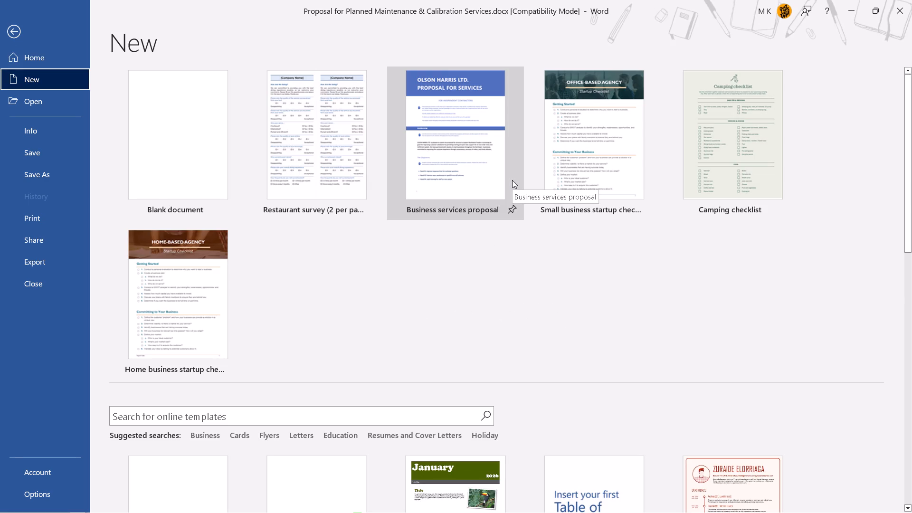
click(475, 171)
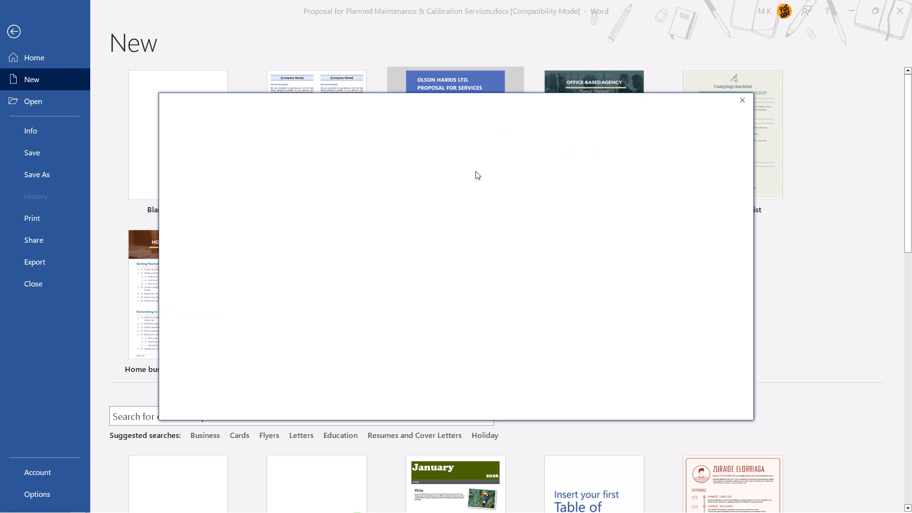
click(523, 274)
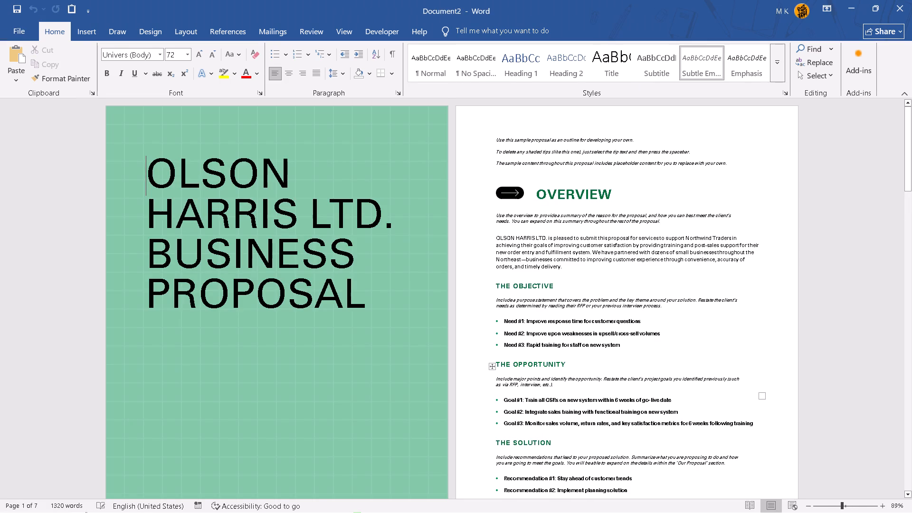
Examine the layout, headings and tables of the business proposal template from its cover to the Conclusion and back.
scroll(529, 341, down, 18)
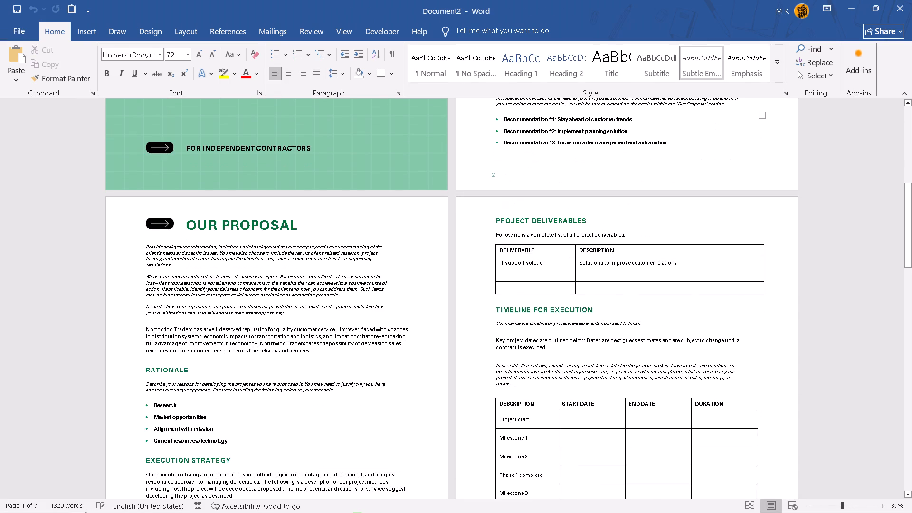
scroll(529, 341, down, 15)
scroll(529, 340, up, 1)
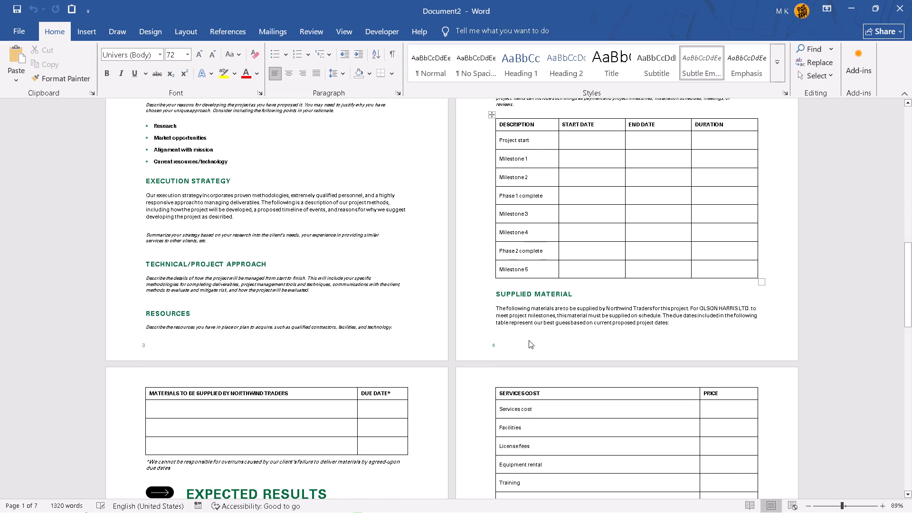
scroll(529, 340, down, 18)
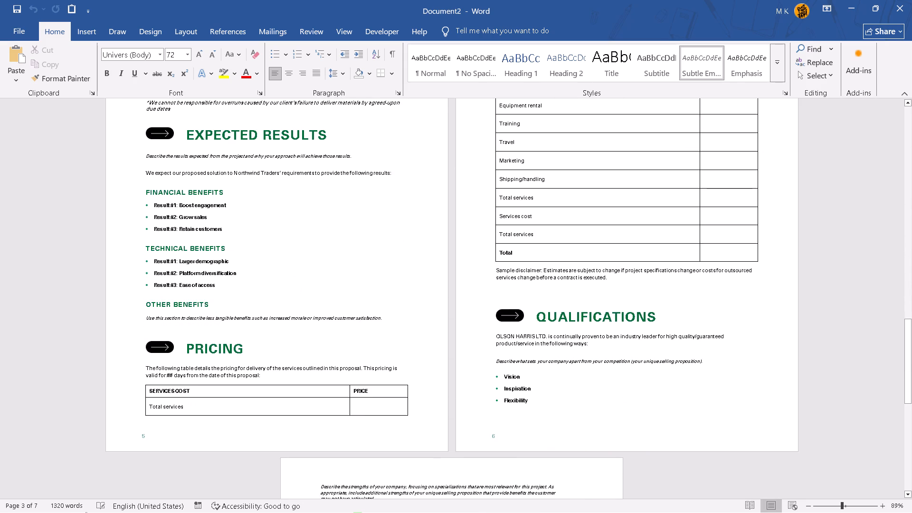
scroll(529, 340, down, 18)
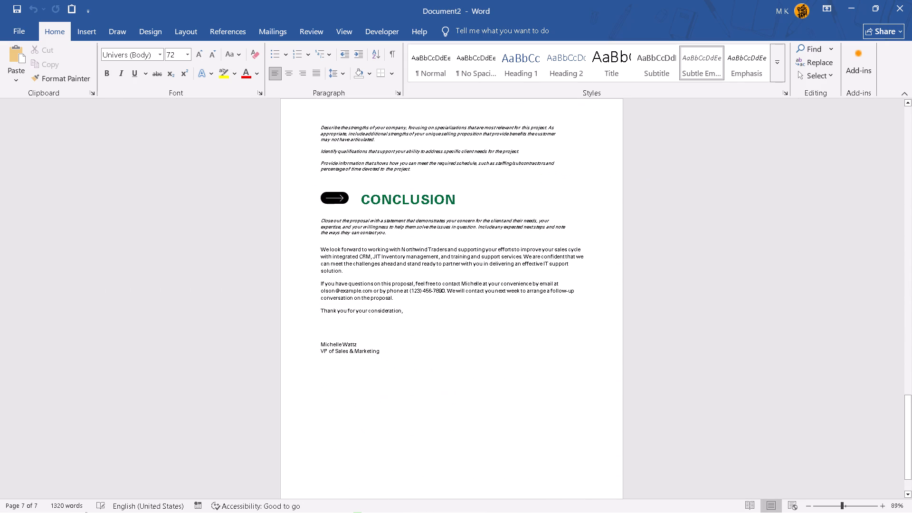
scroll(529, 340, up, 9)
scroll(529, 340, down, 1)
scroll(529, 340, up, 18)
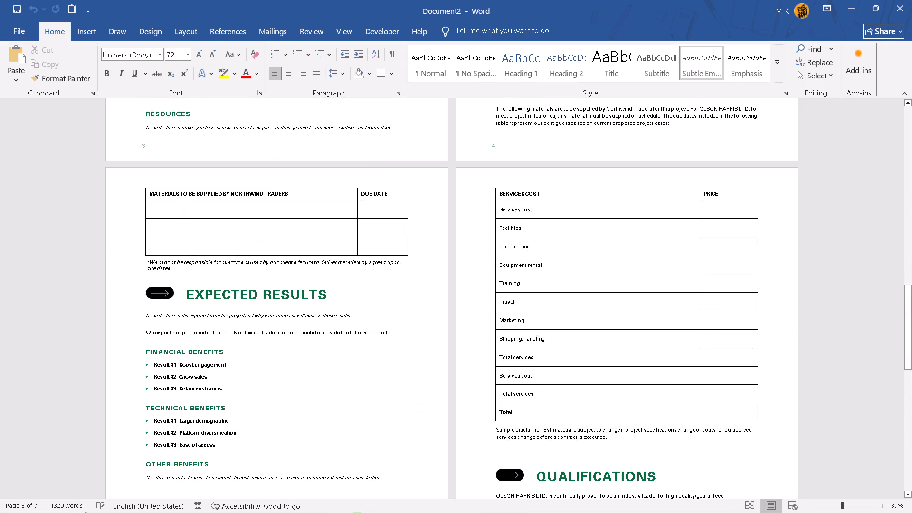
scroll(529, 340, up, 12)
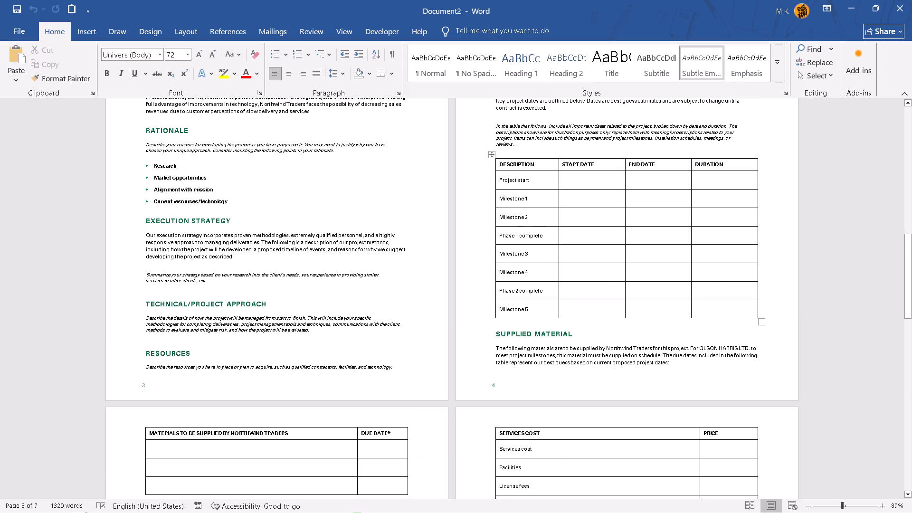
scroll(529, 340, up, 13)
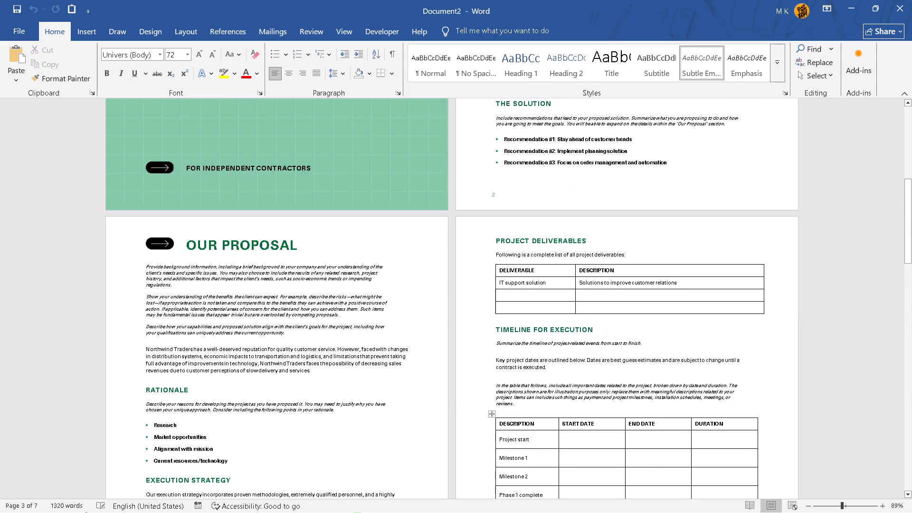
scroll(529, 340, up, 2)
scroll(529, 340, down, 1)
scroll(529, 340, up, 18)
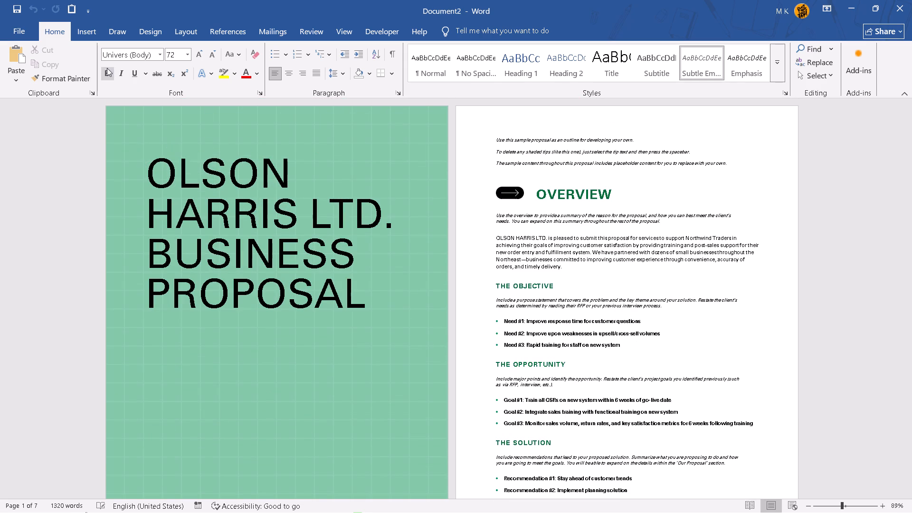
Search the online templates for "proposals".
click(19, 28)
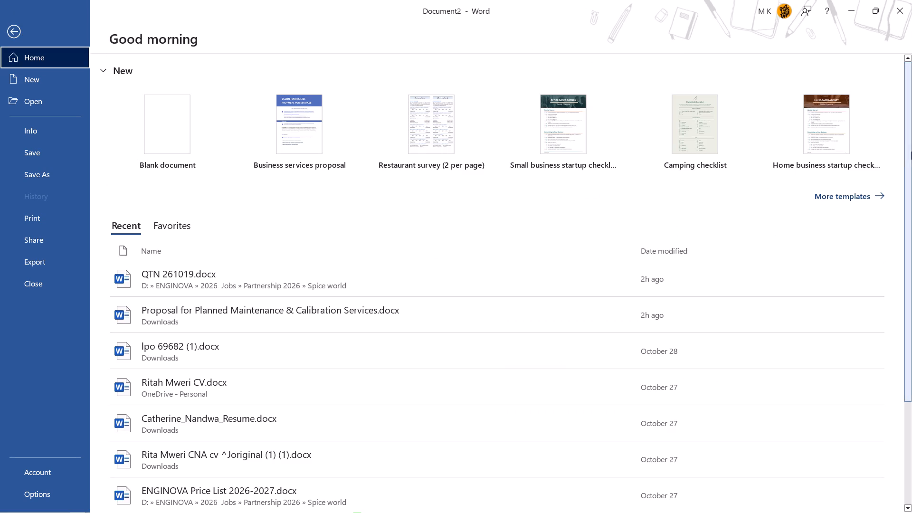
click(864, 201)
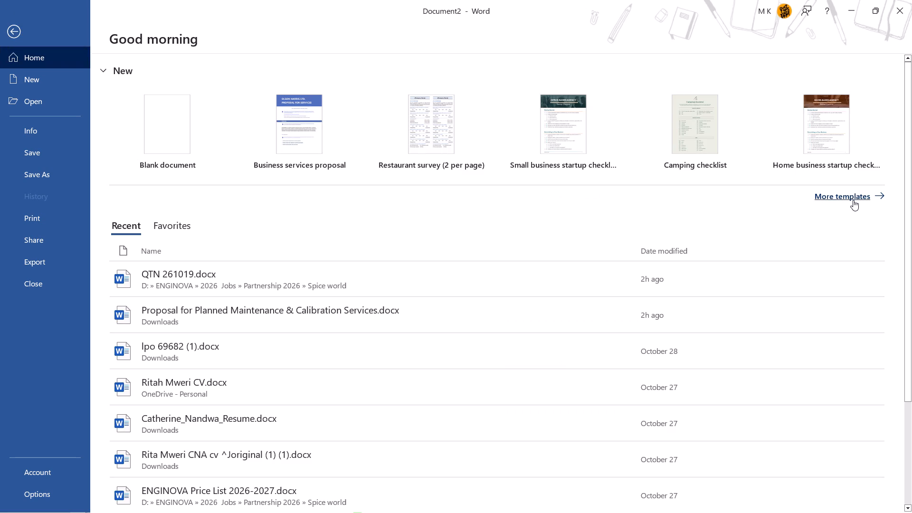
click(853, 200)
scroll(656, 243, down, 4)
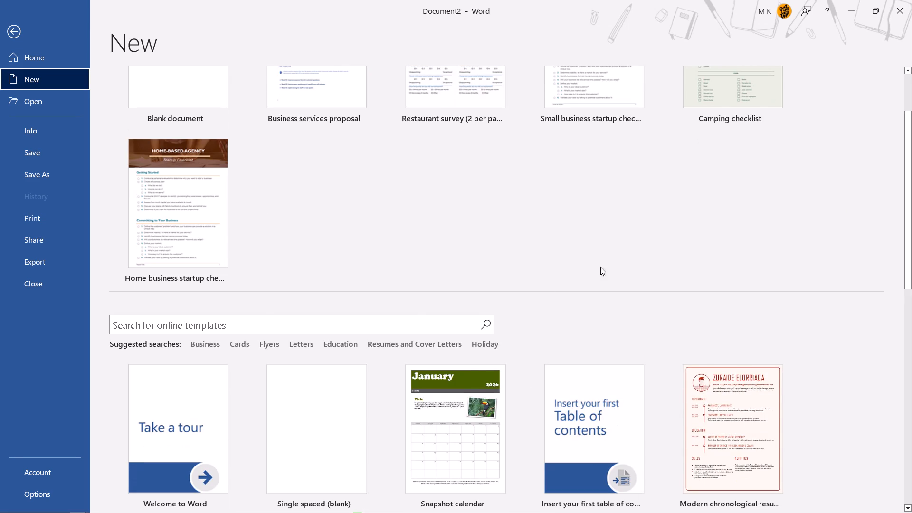
click(266, 337)
click(240, 316)
click(230, 319)
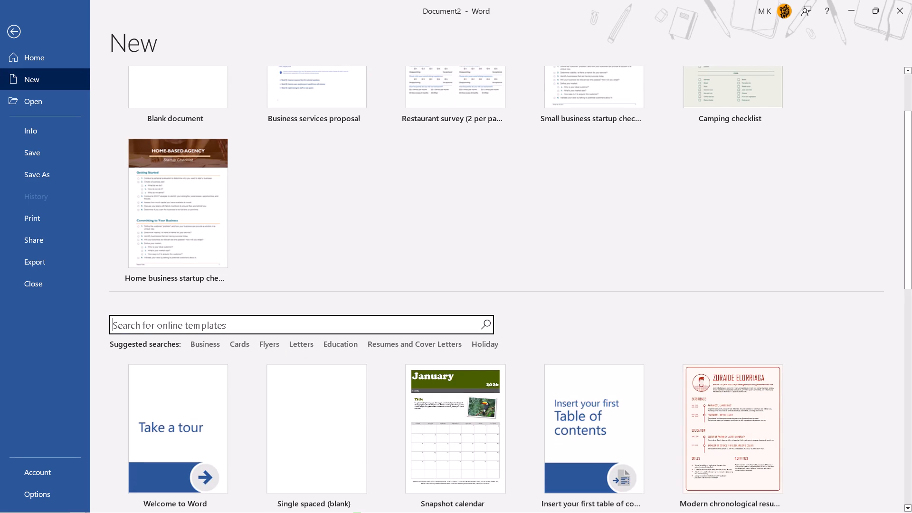
text(propo)
text(sal)
key(s)
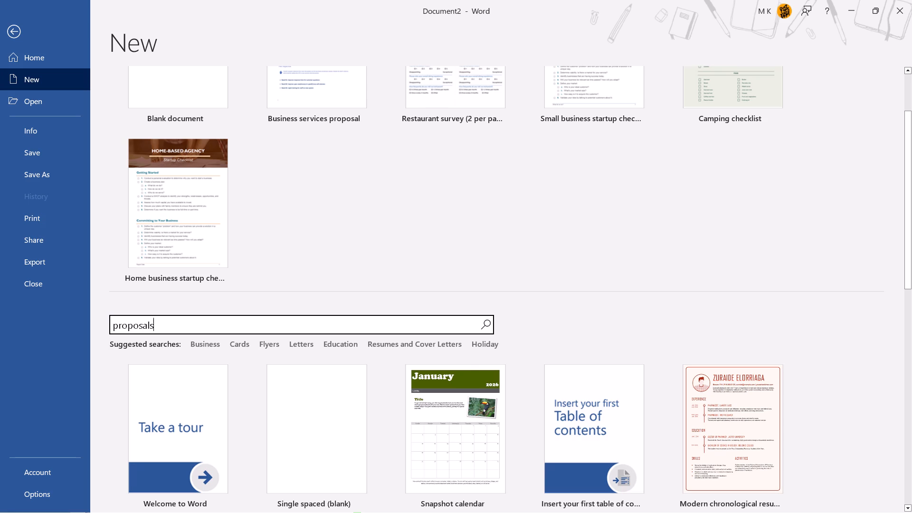
key(Return)
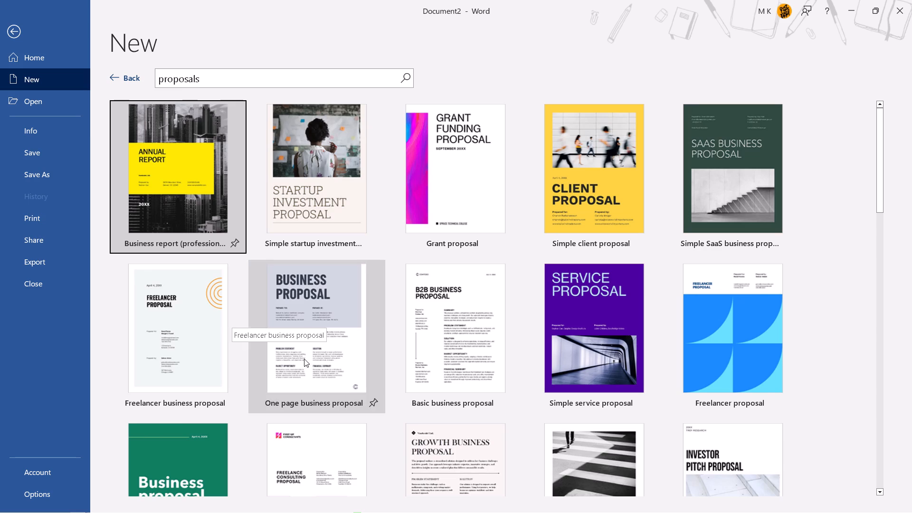
Browse the "proposals" template results from the first row to the letter templates and back for a suitable design.
scroll(423, 406, down, 1)
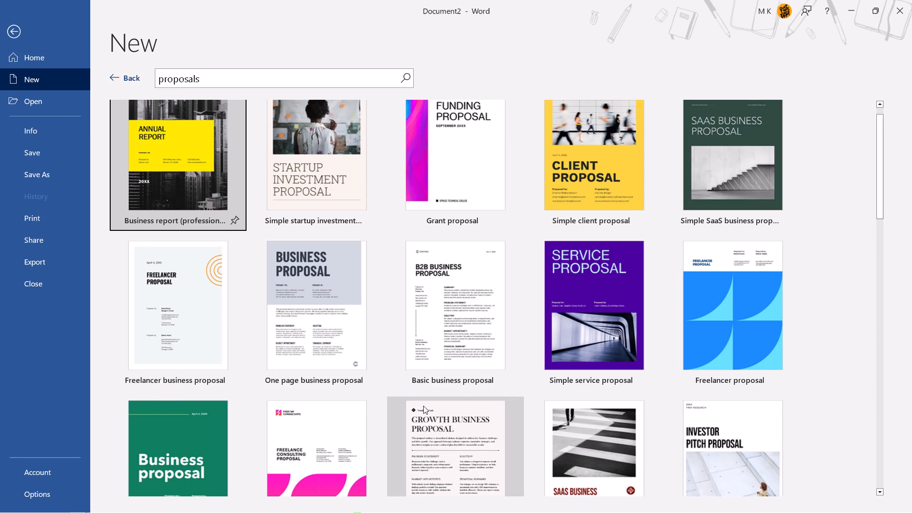
scroll(423, 406, down, 1)
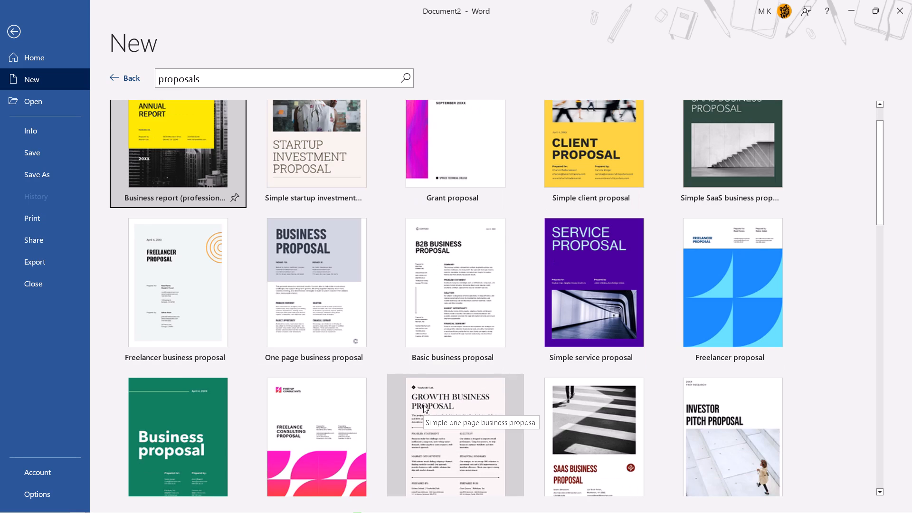
scroll(423, 405, down, 5)
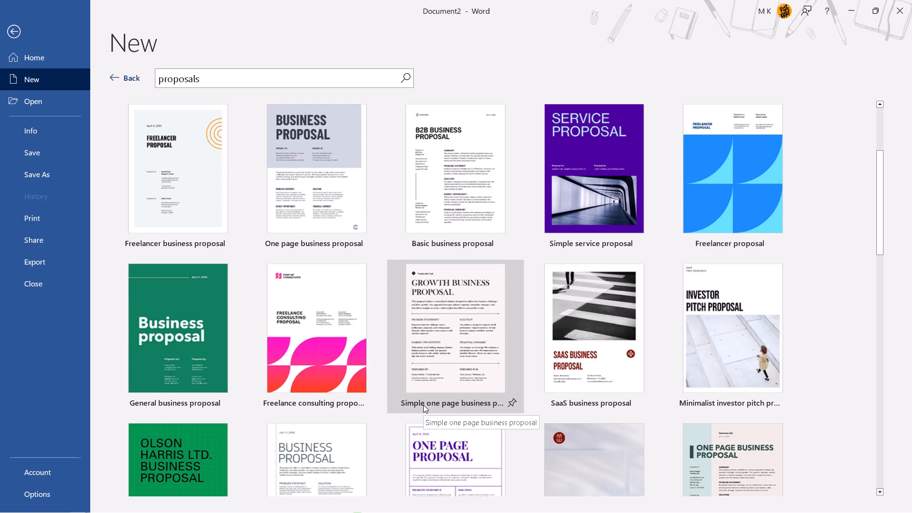
scroll(423, 404, up, 1)
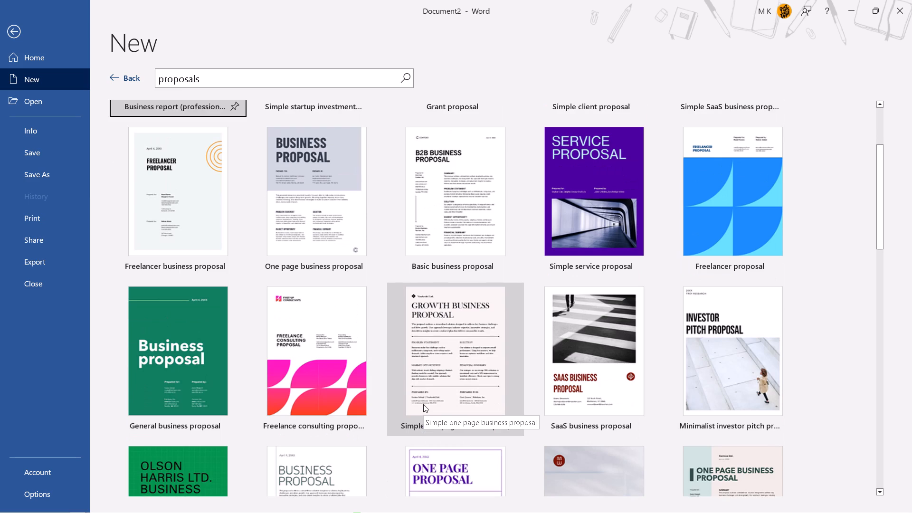
scroll(423, 404, up, 3)
scroll(423, 404, down, 10)
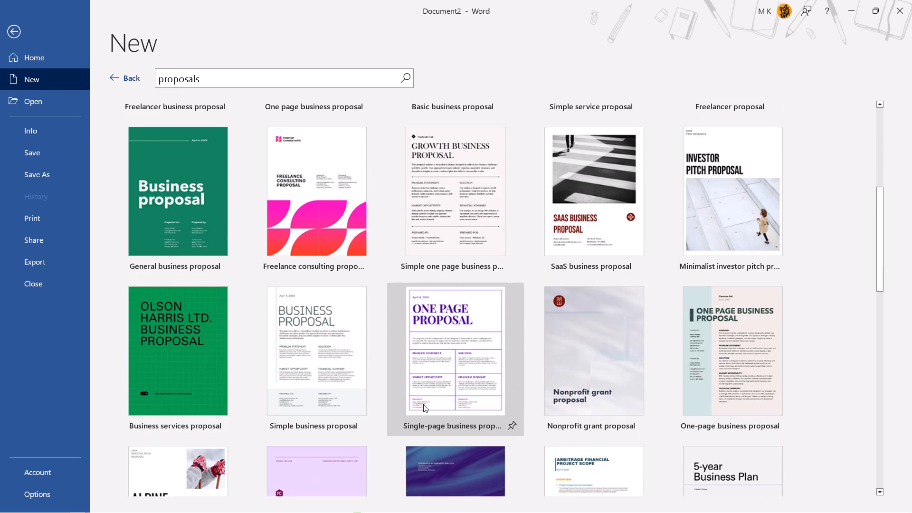
scroll(423, 404, down, 17)
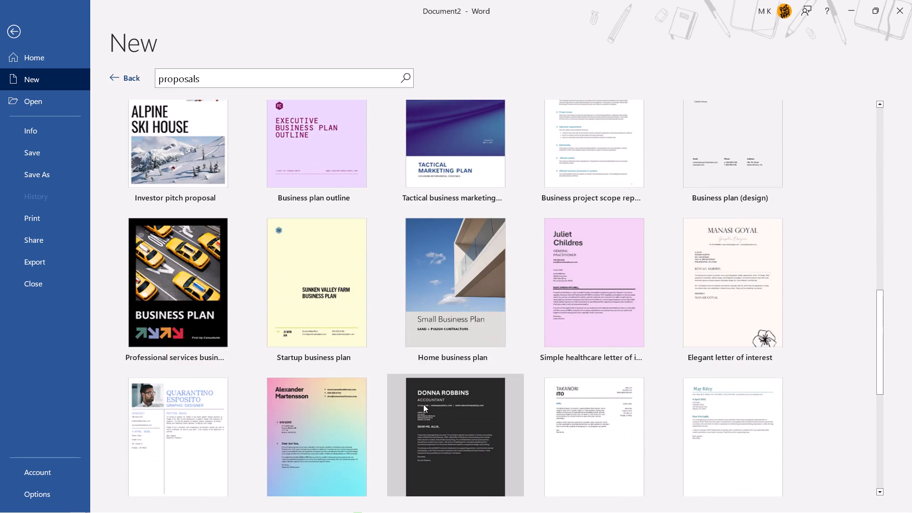
scroll(423, 404, down, 9)
scroll(423, 404, up, 1)
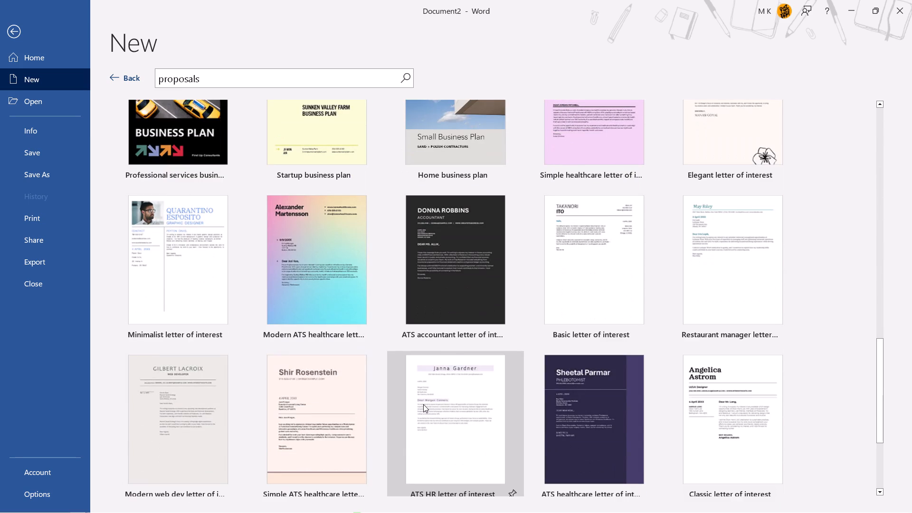
scroll(423, 404, up, 19)
scroll(423, 404, down, 1)
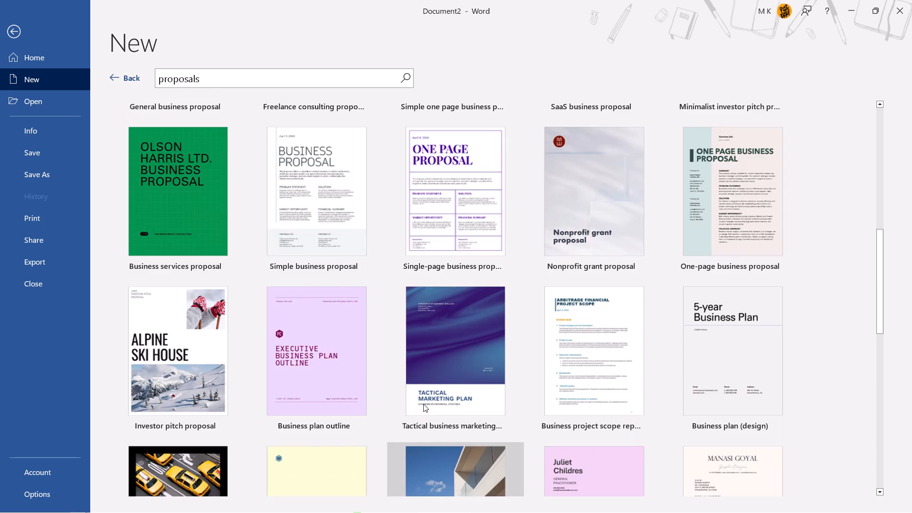
scroll(423, 404, up, 8)
scroll(423, 404, up, 16)
scroll(423, 404, up, 7)
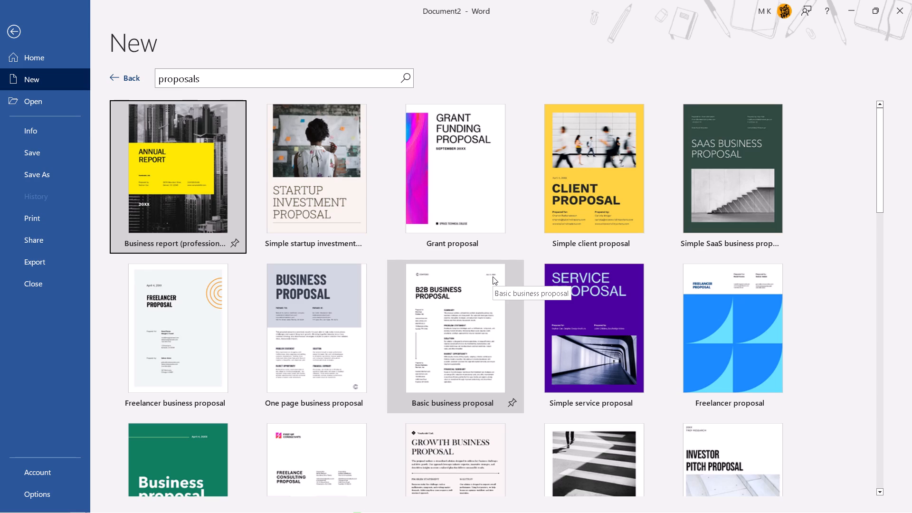
Preview the Basic business proposal template, close the preview and return to the open proposal document.
click(486, 353)
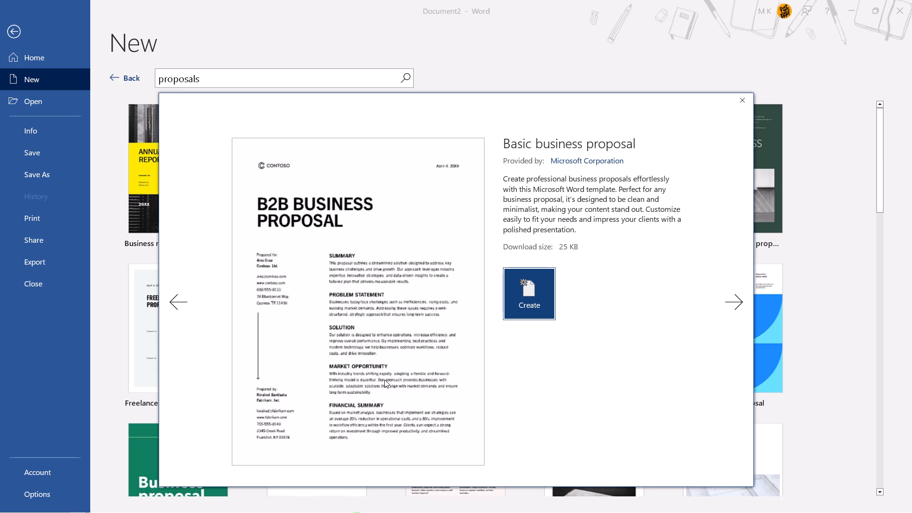
scroll(384, 380, down, 6)
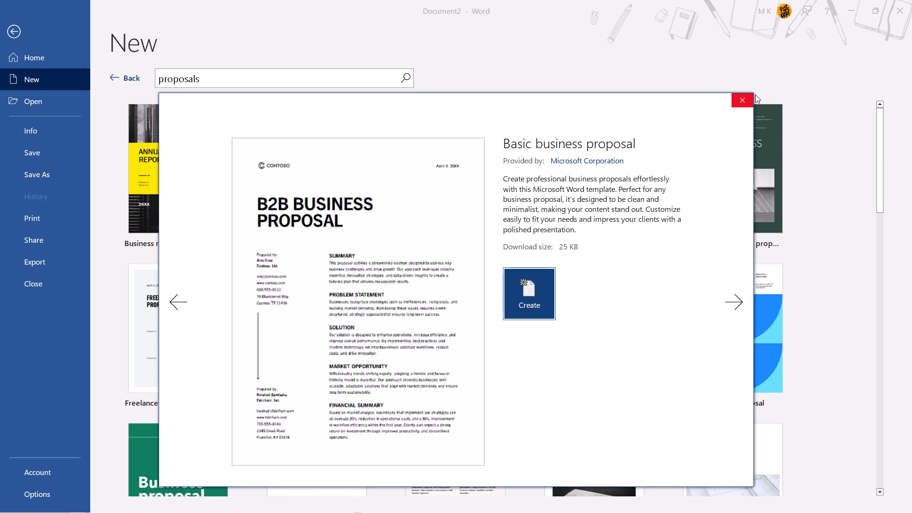
click(741, 100)
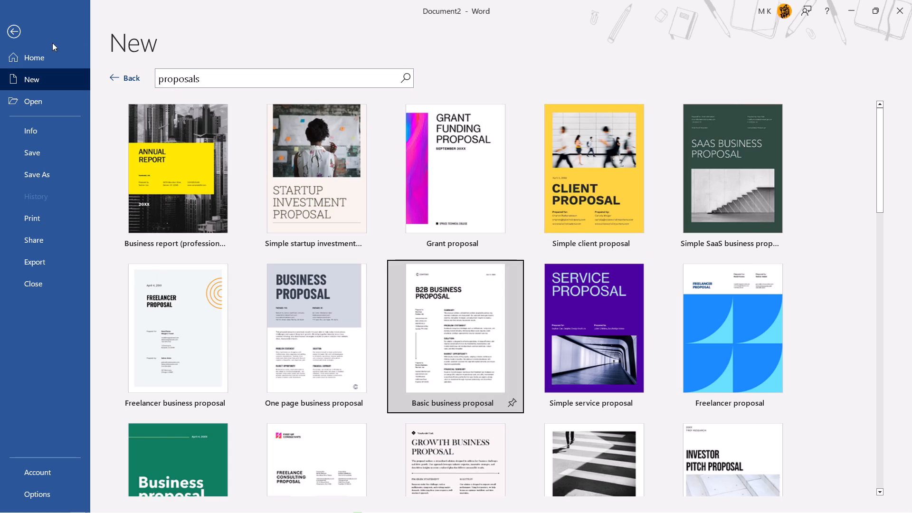
click(22, 44)
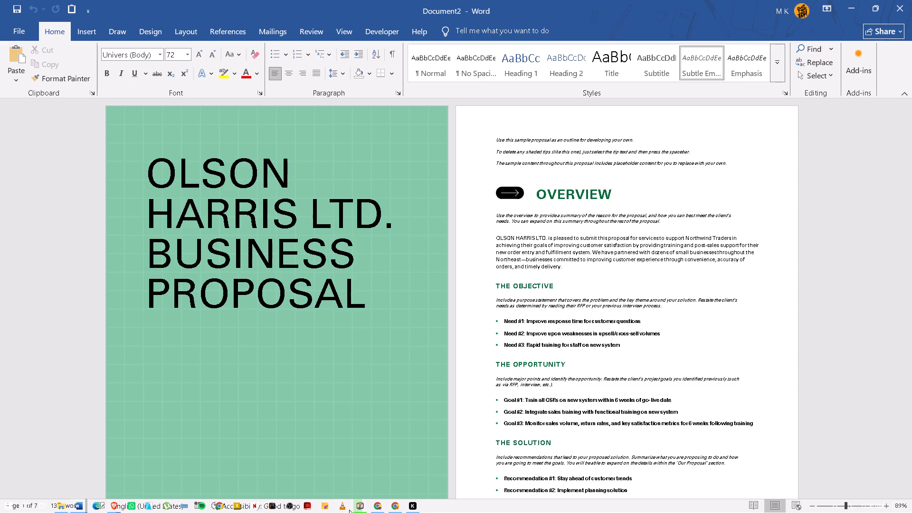
click(392, 504)
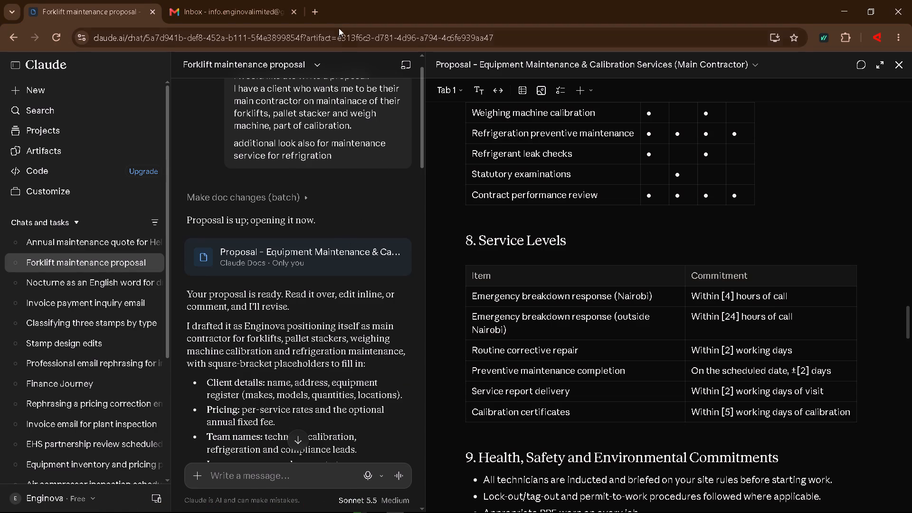